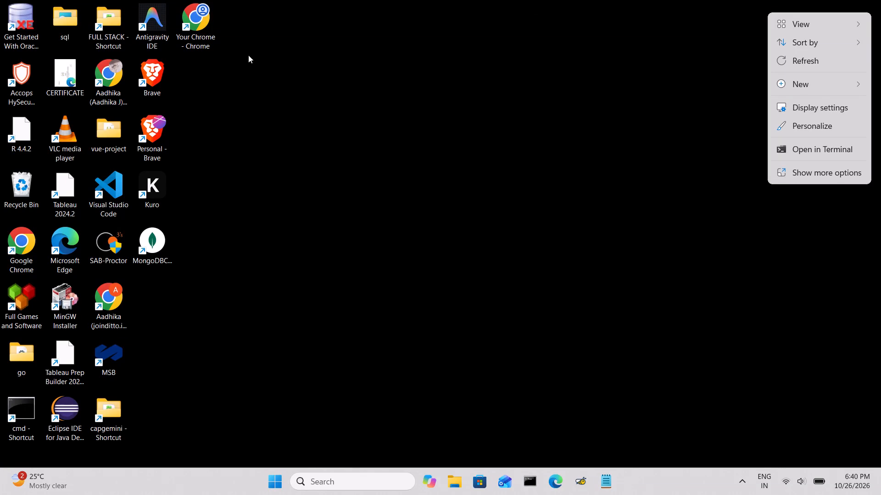
# Raise the display brightness to slightly above half in the quick settings.
pyautogui.click(782, 475)
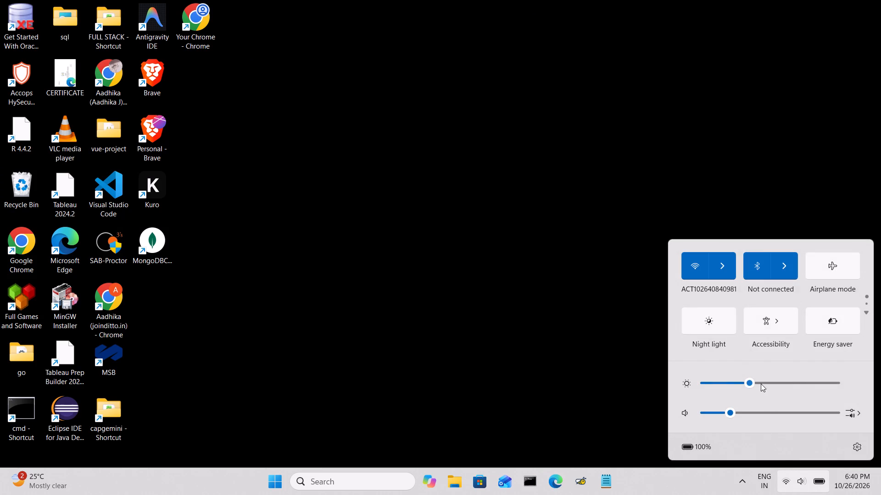
pyautogui.click(763, 382)
pyautogui.click(773, 383)
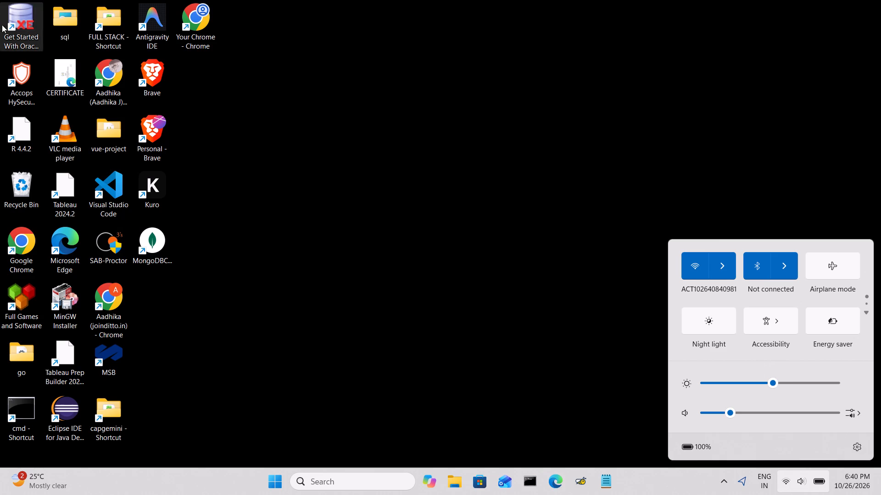
pyautogui.click(571, 274)
# Launch the Accops HySecure Client from the desktop.
pyautogui.doubleClick(22, 79)
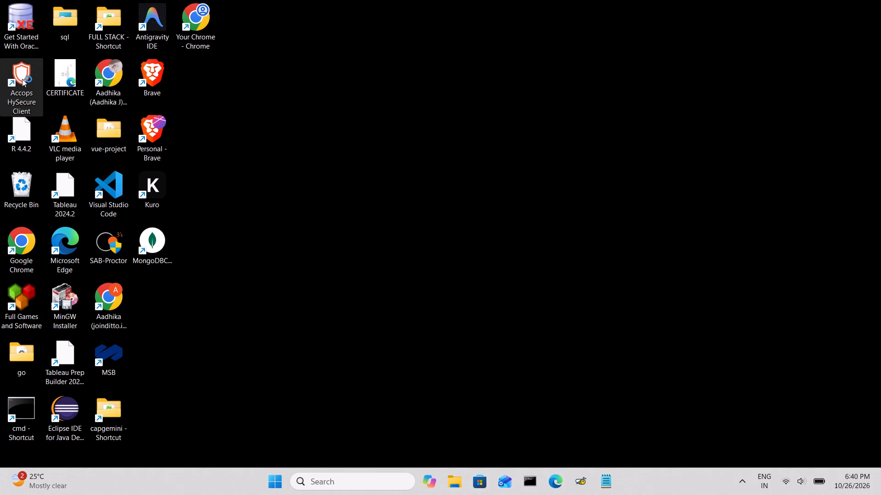
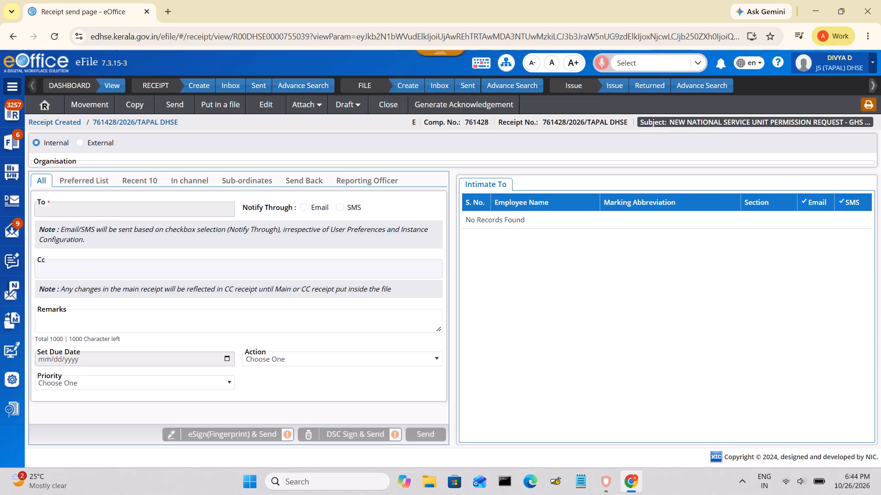
# Send receipt 761428/2026/TAPAL DHSE internally, choosing the matching officer for AJEESH as the To recipient.
pyautogui.click(165, 227)
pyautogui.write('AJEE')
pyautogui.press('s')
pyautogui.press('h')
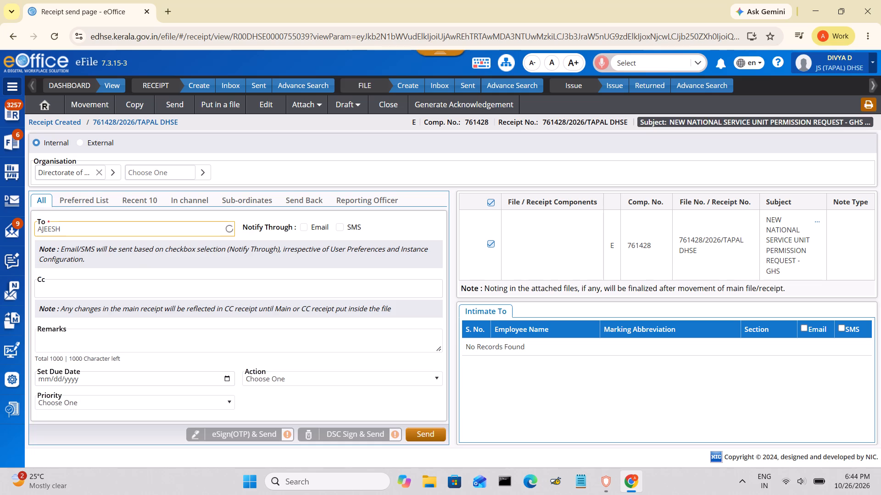
pyautogui.click(102, 248)
pyautogui.click(436, 431)
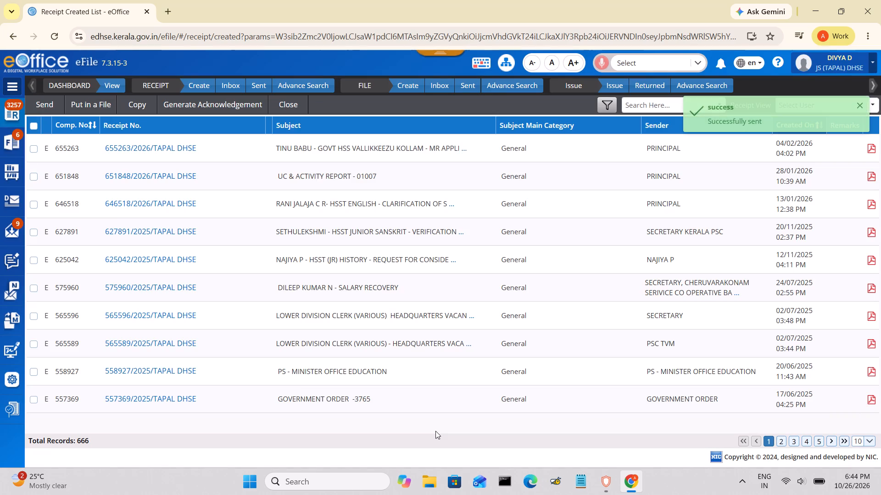
# In the intra eOffice received letters, move undiarised letters DIS/281428/2026 and DIS/281069/2026 to the Recycle Bin.
pyautogui.click(13, 231)
pyautogui.click(59, 252)
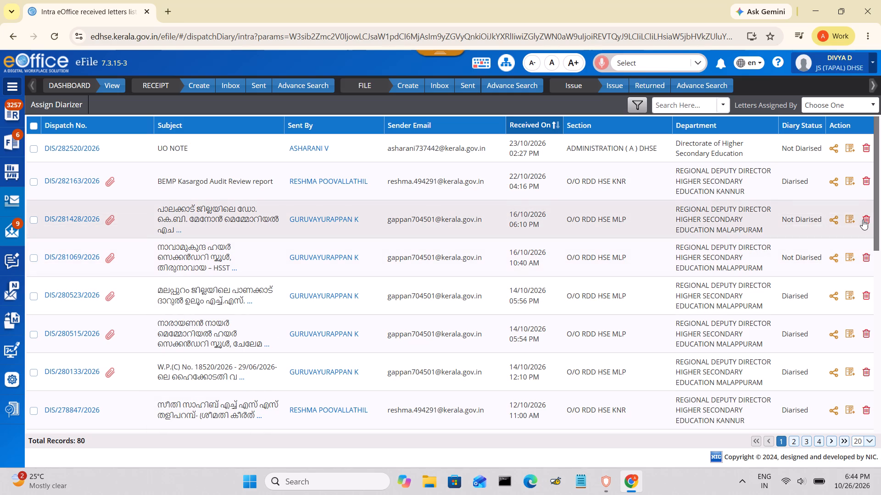
pyautogui.click(866, 220)
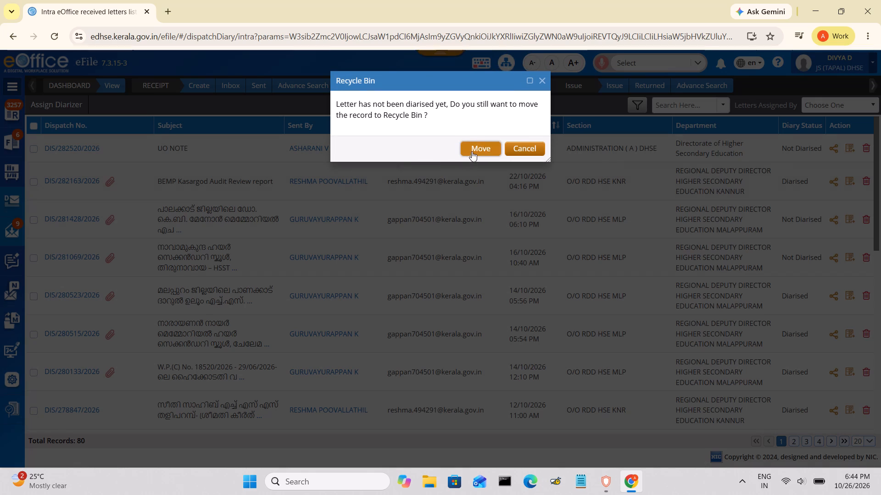
pyautogui.click(472, 151)
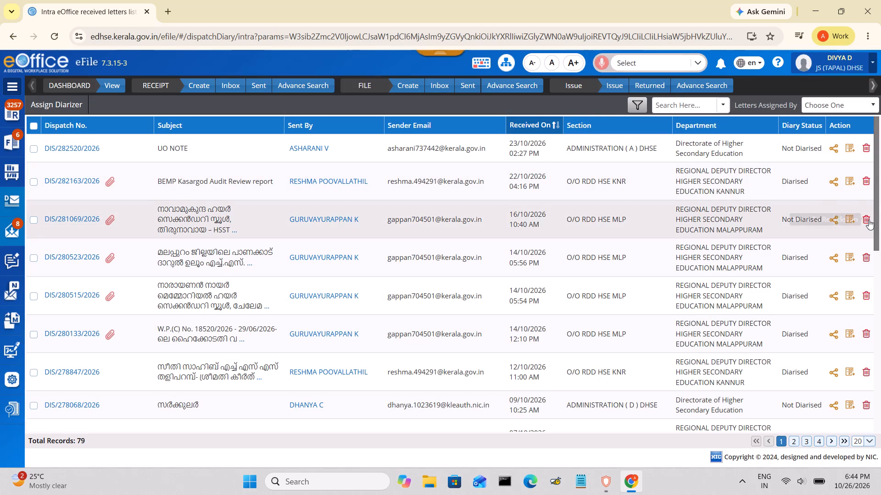
pyautogui.click(869, 220)
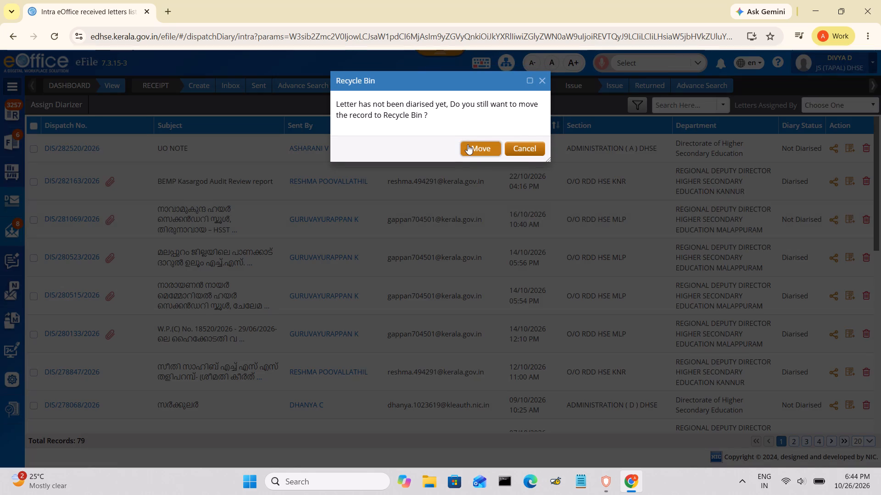
pyautogui.click(468, 144)
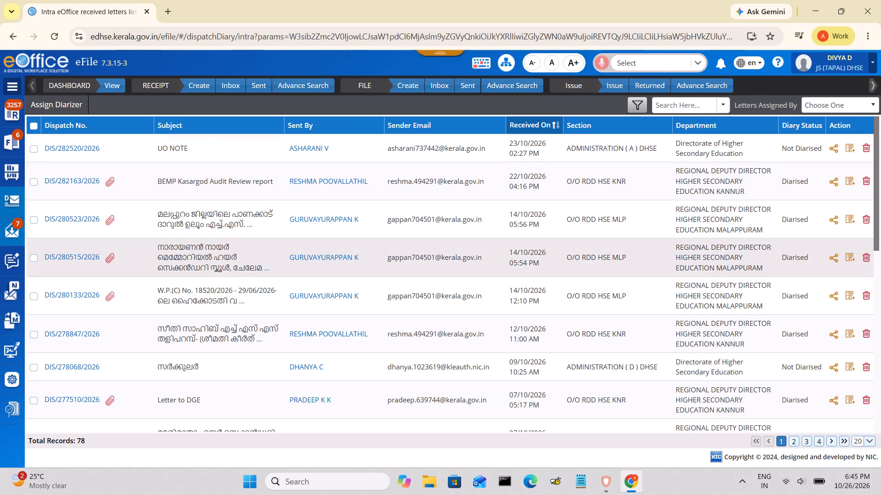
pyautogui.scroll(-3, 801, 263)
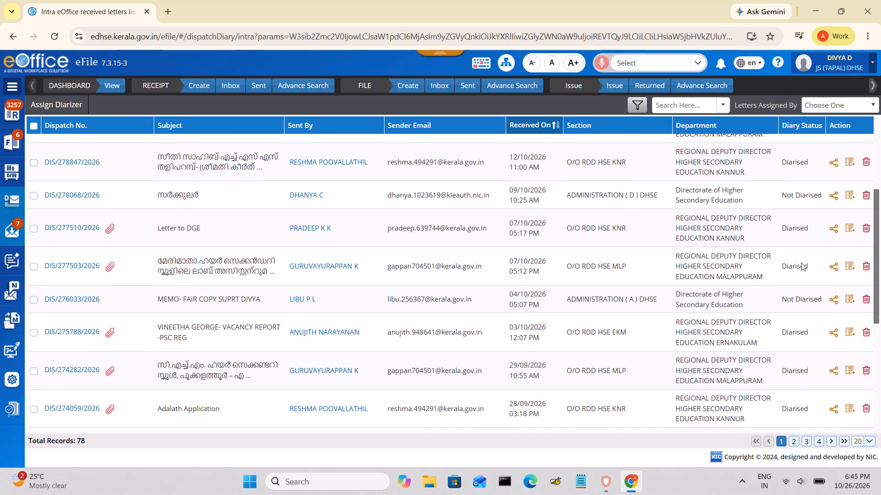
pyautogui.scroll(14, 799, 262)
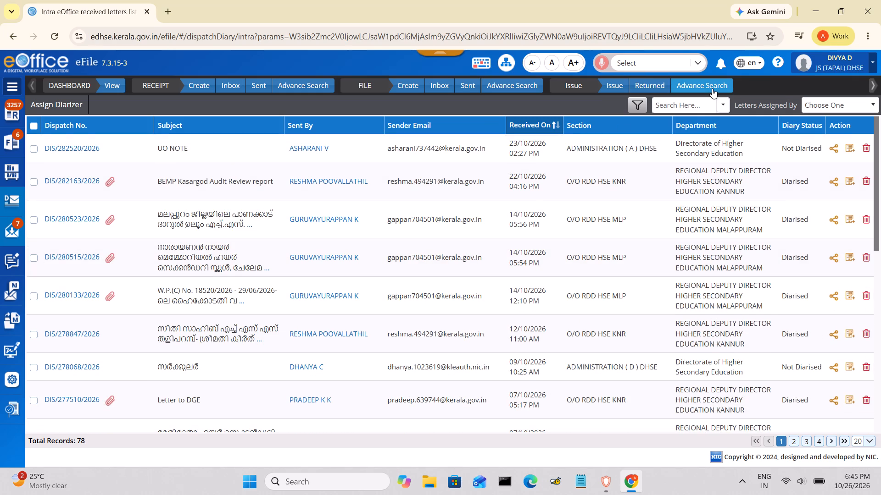
# Log out of the current eOffice account.
pyautogui.click(843, 62)
pyautogui.click(754, 196)
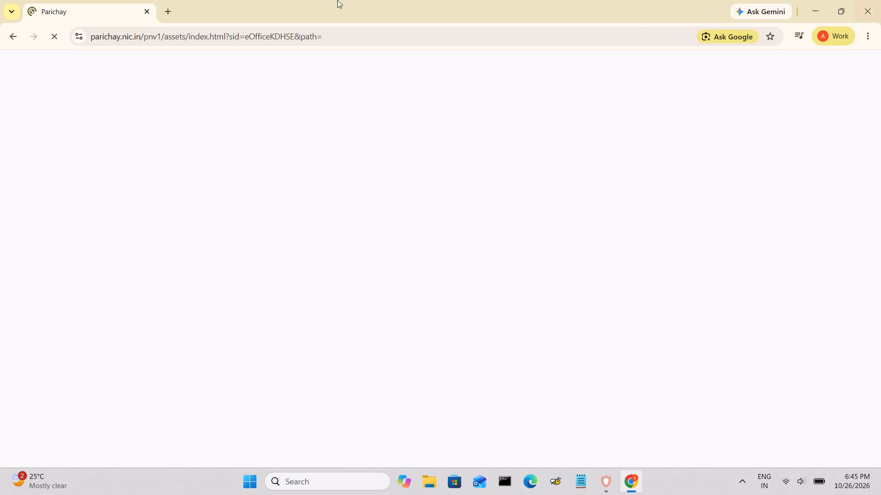
# Open a new browser tab and start a Google search.
pyautogui.click(167, 12)
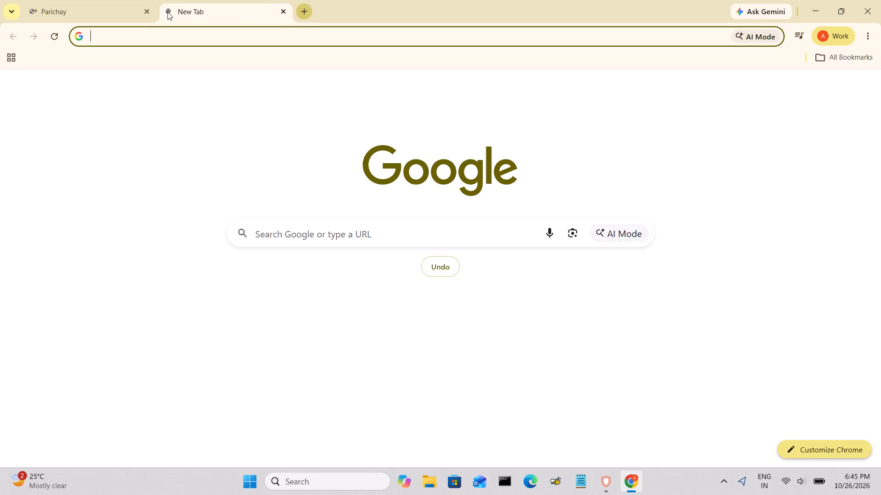
pyautogui.click(295, 233)
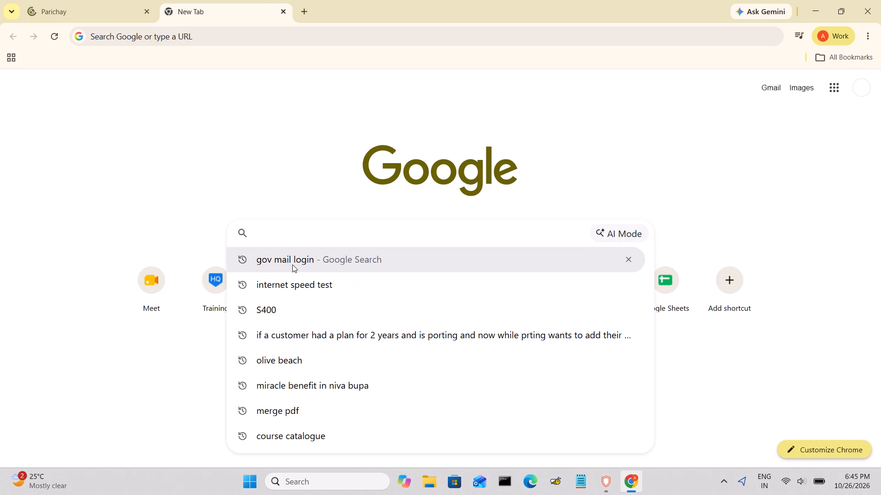
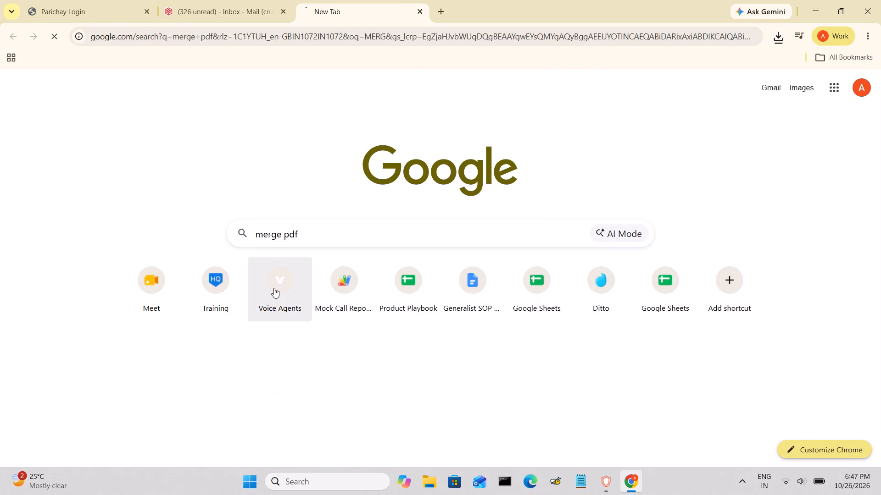
# Open the iLovePDF page for merging PDF files from the search results.
pyautogui.click(227, 181)
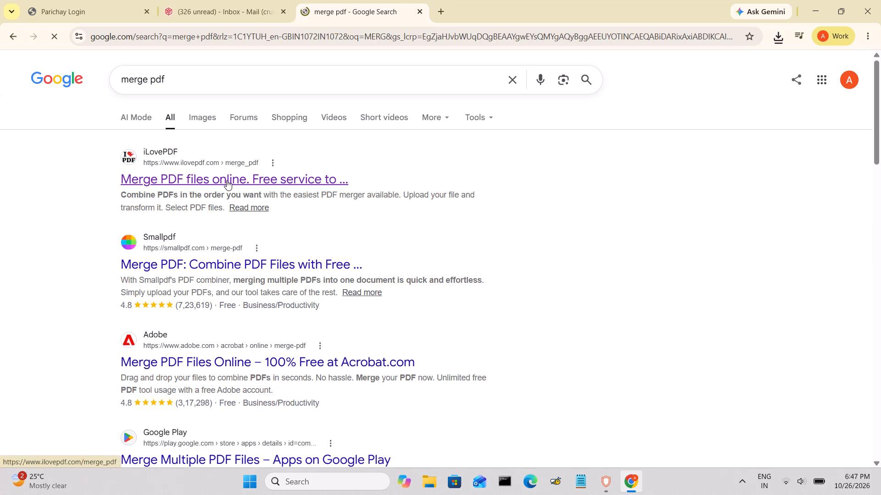
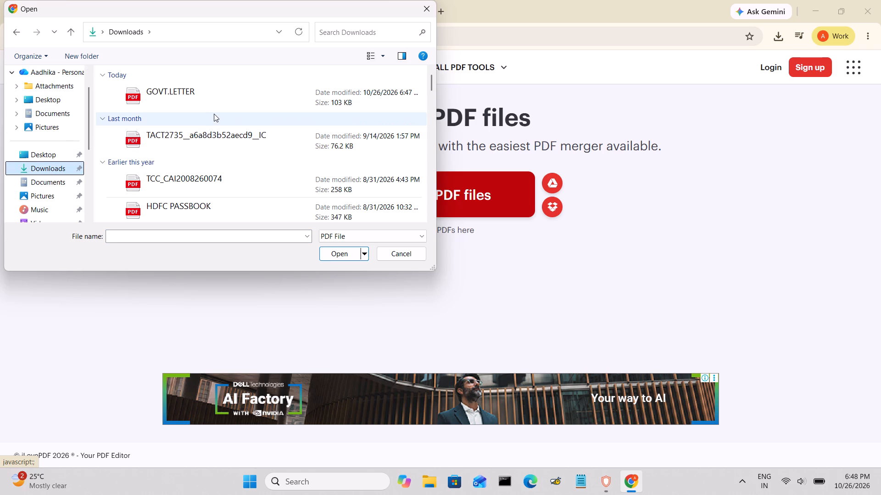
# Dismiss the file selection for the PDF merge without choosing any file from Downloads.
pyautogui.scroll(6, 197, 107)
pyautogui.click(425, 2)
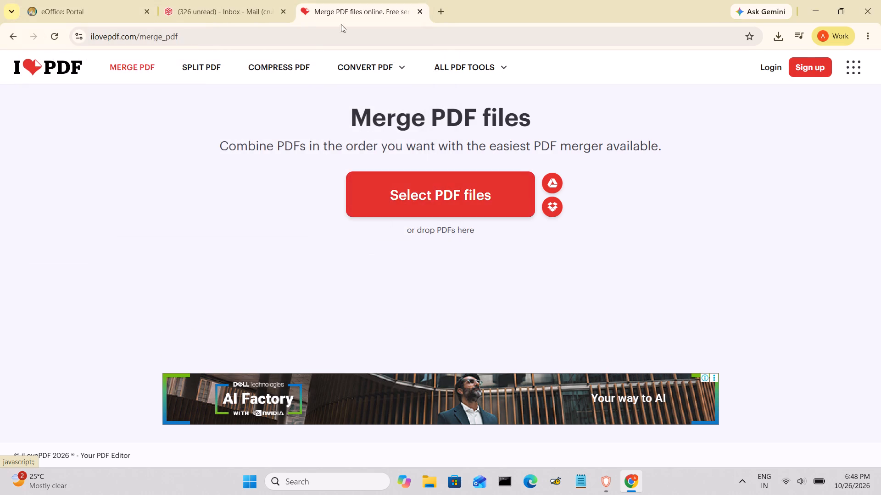
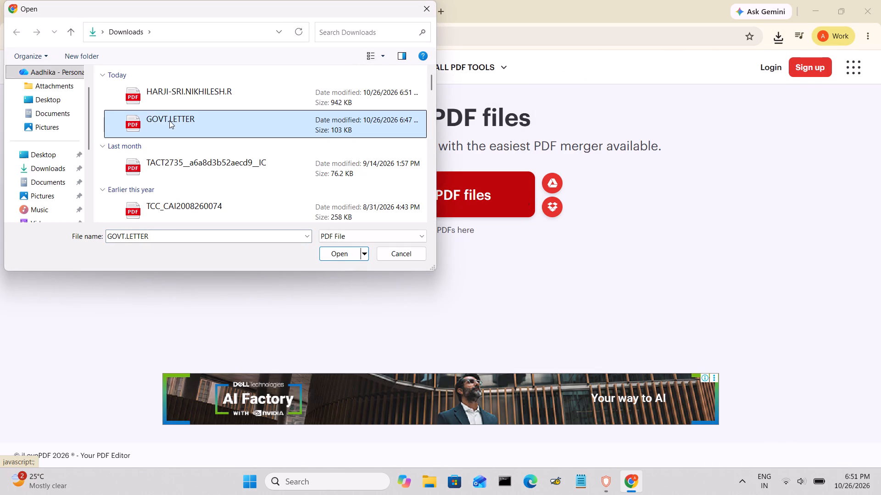
# Add the HARJI petition and GOVT.LETTER PDFs from Downloads to the PDF merge.
pyautogui.keyDown('shift'); pyautogui.click(181, 98); pyautogui.keyUp('shift')
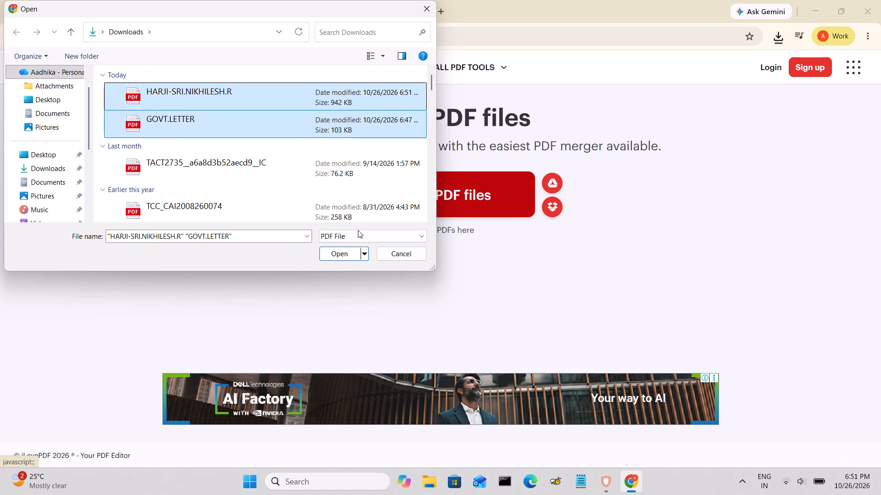
pyautogui.click(344, 252)
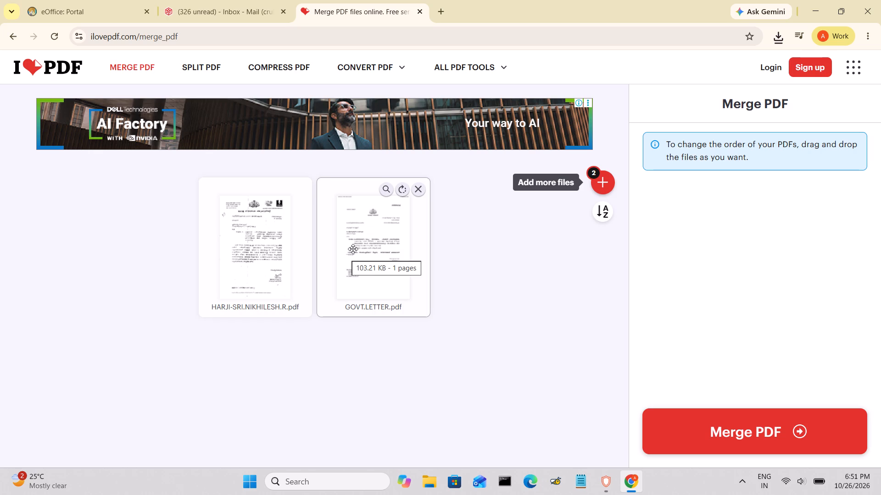
# Reorder the merge files by moving GOVT.LETTER.pdf ahead of the HARJI petition PDF.
pyautogui.moveTo(388, 242); pyautogui.dragTo(357, 247)
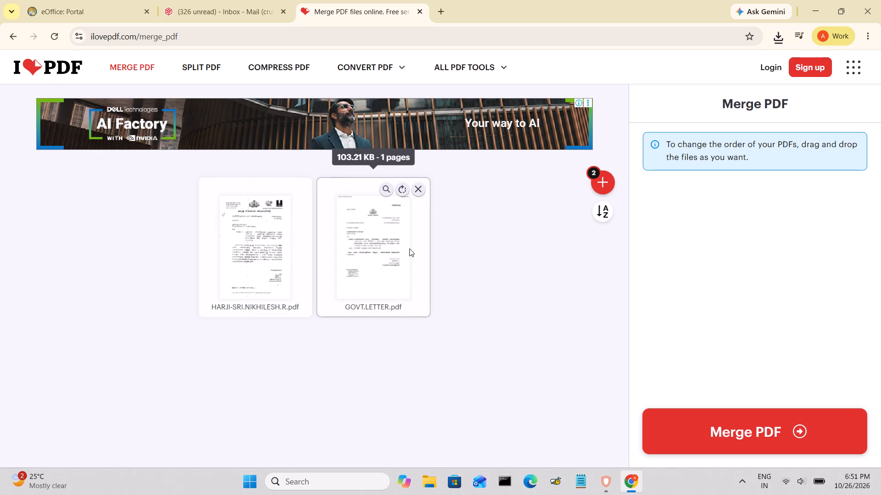
pyautogui.moveTo(390, 246); pyautogui.dragTo(268, 254)
pyautogui.click(268, 254)
# Merge the two PDFs and download the merged file.
pyautogui.click(686, 430)
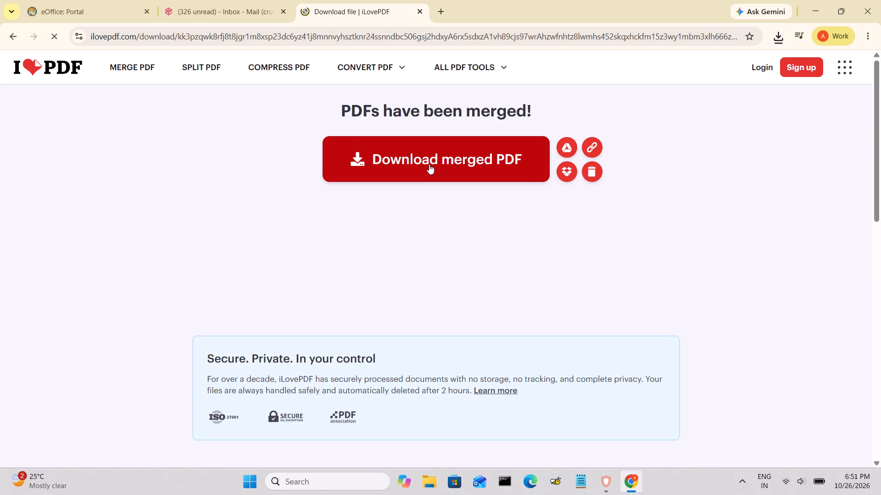
pyautogui.click(429, 163)
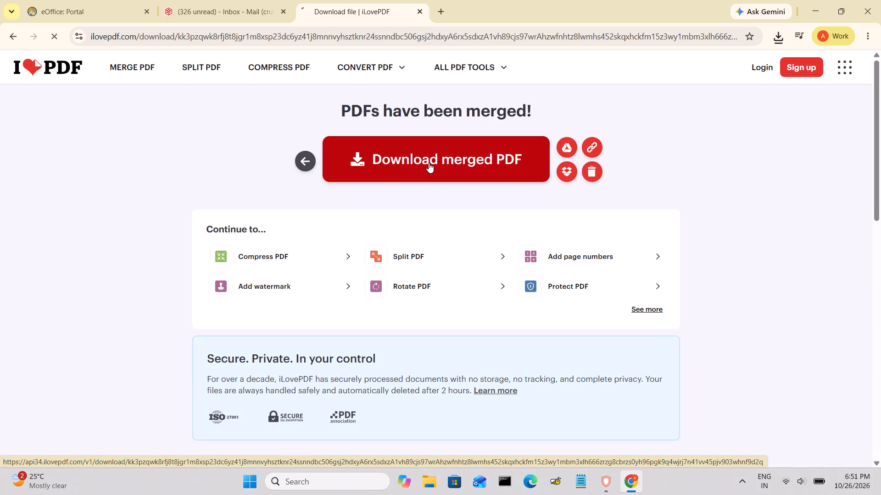
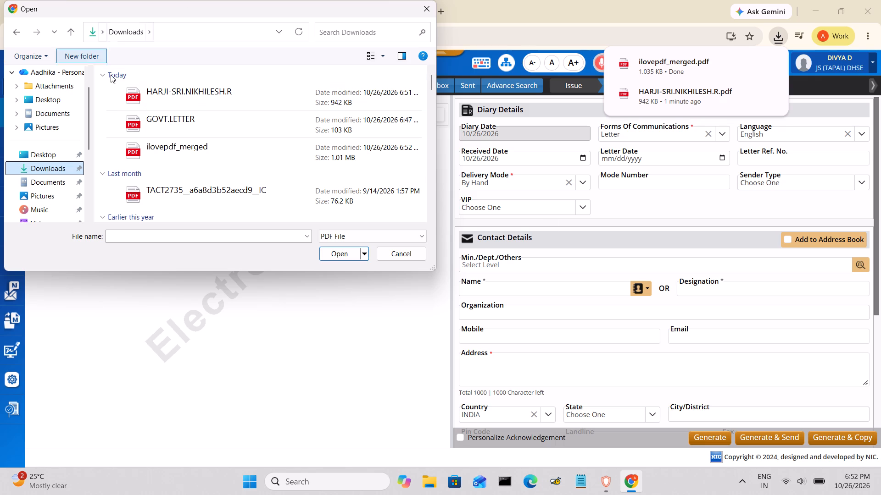
# Upload the ilovepdf_merged PDF from Downloads to the new electronic receipt.
pyautogui.click(160, 153)
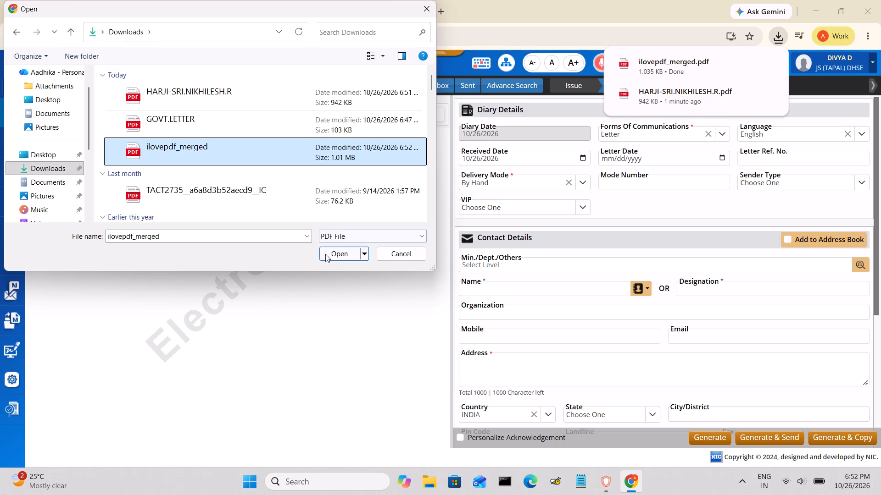
pyautogui.click(331, 256)
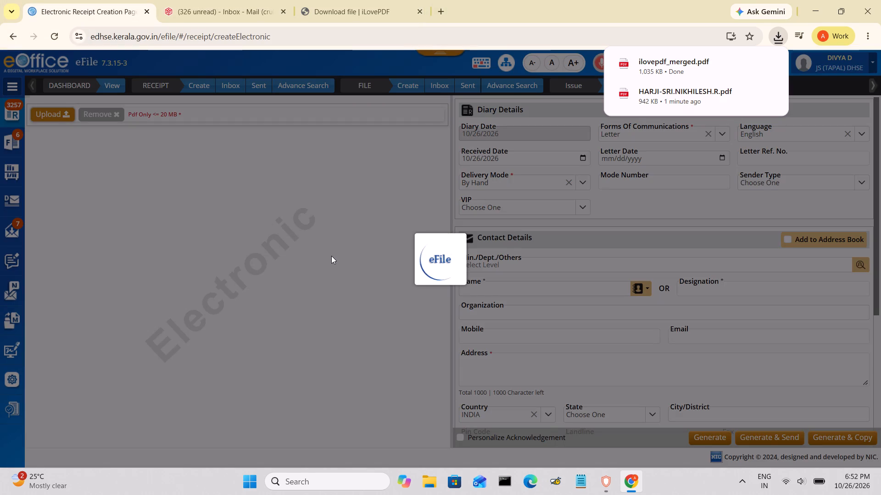
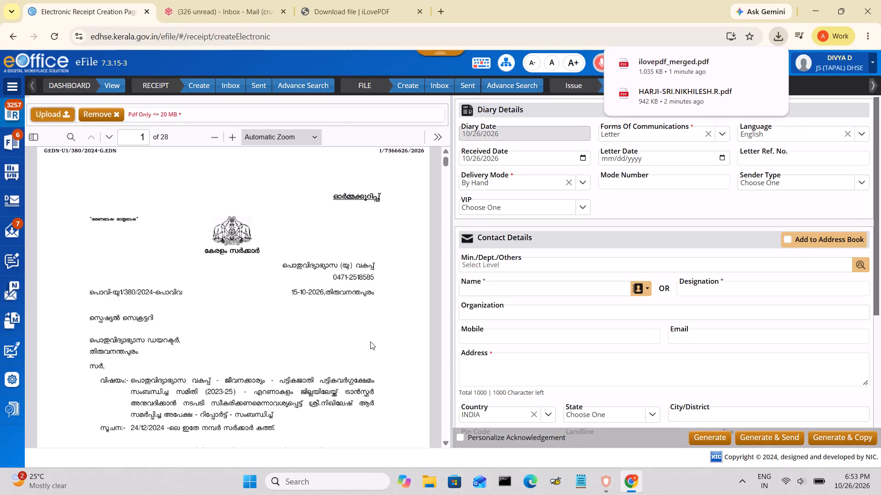
# Examine the uploaded PDF's covering letters and petition for the sender, reference number and subject needed for the receipt.
pyautogui.scroll(-10, 370, 341)
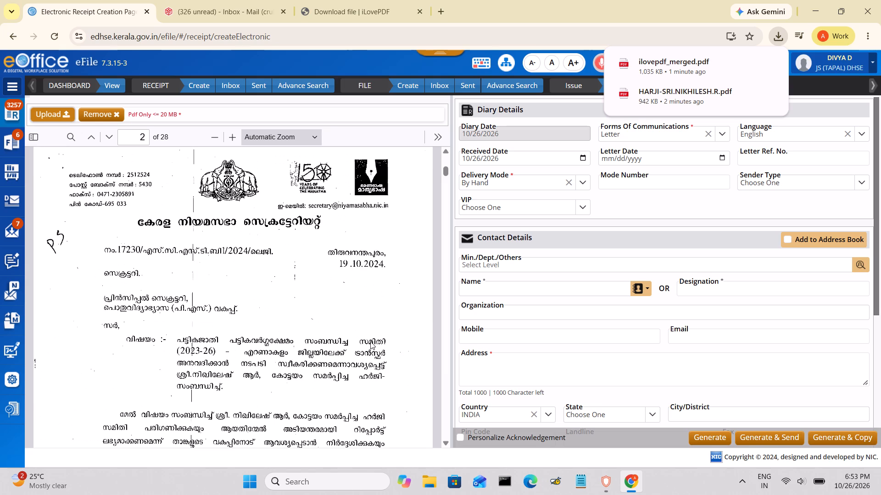
pyautogui.scroll(-2, 370, 341)
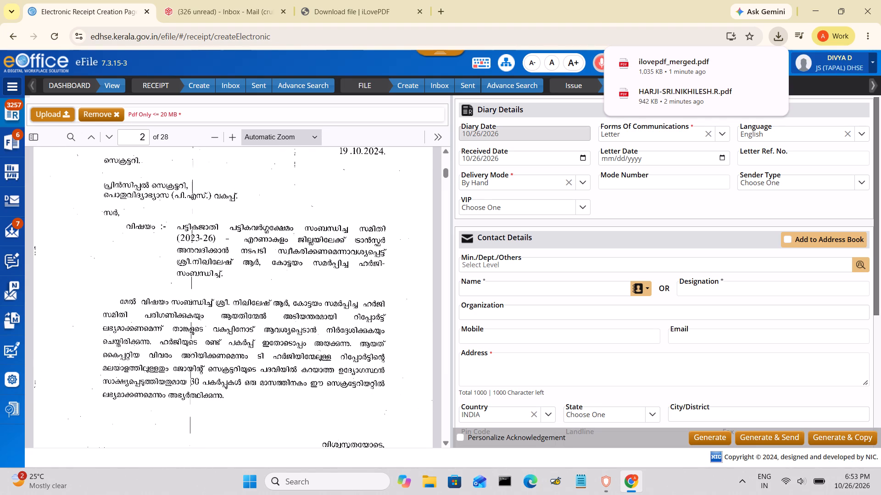
pyautogui.scroll(-1, 370, 341)
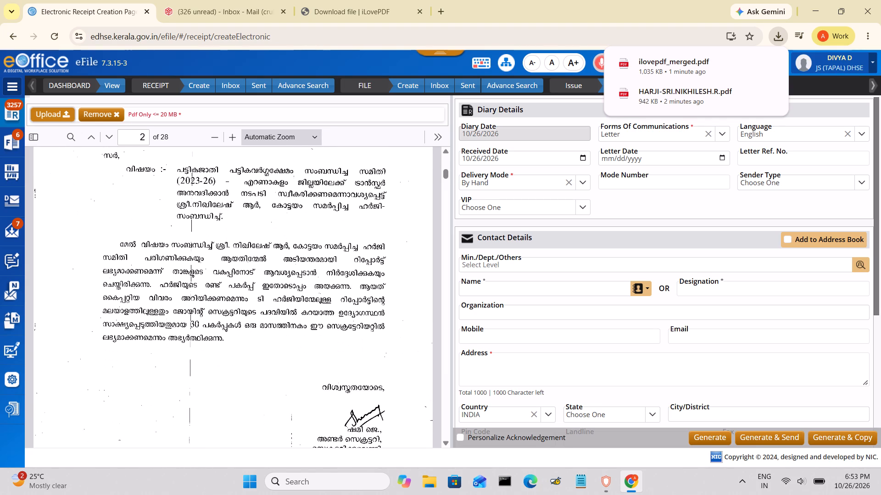
pyautogui.scroll(8, 370, 341)
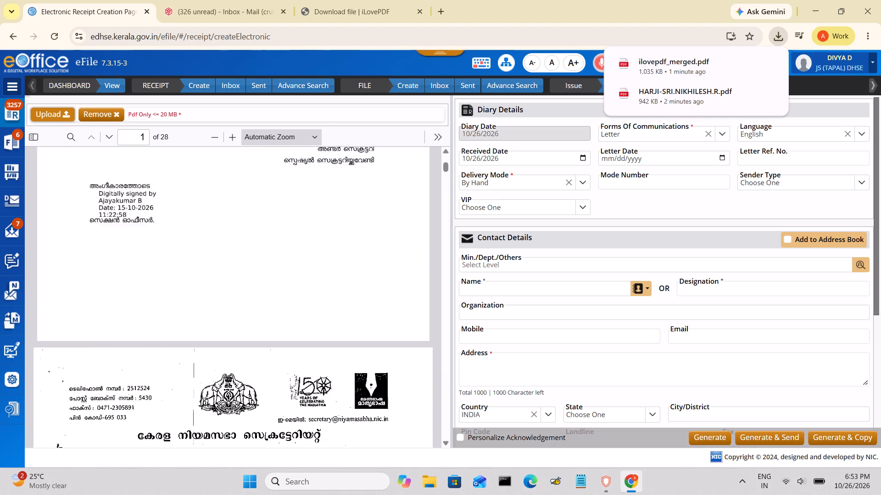
pyautogui.scroll(4, 370, 341)
pyautogui.scroll(-12, 370, 341)
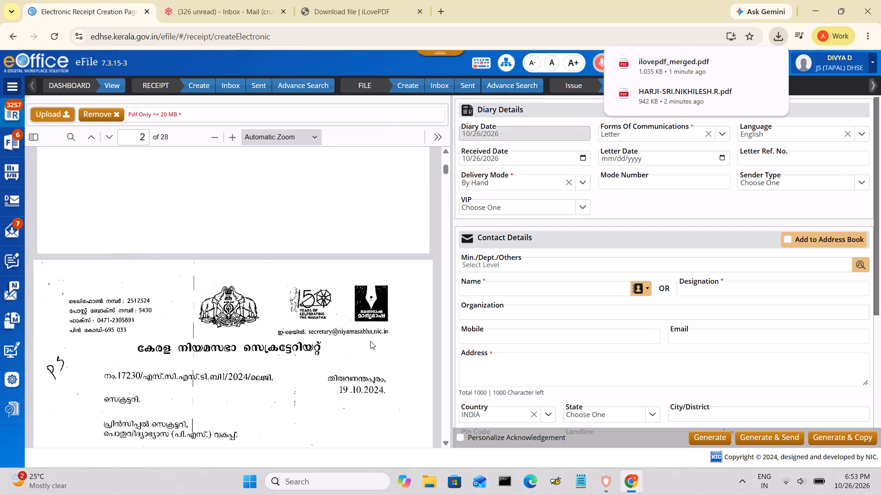
pyautogui.scroll(-9, 370, 341)
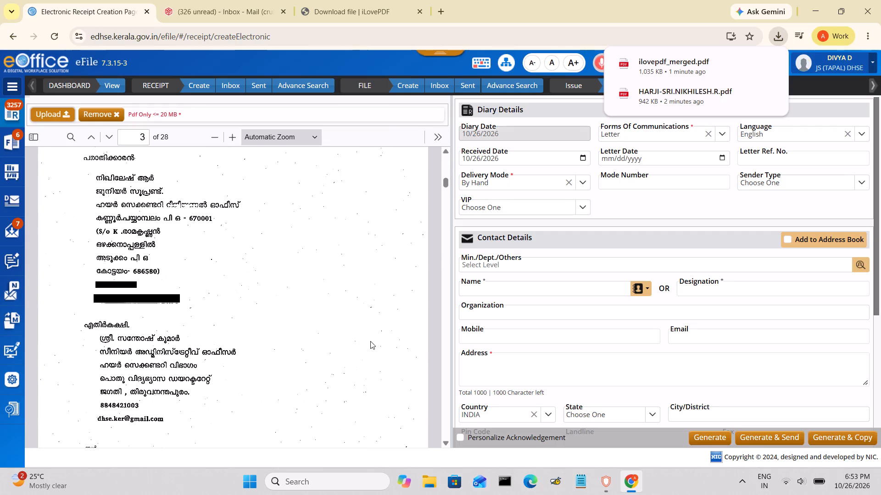
pyautogui.scroll(-4, 370, 341)
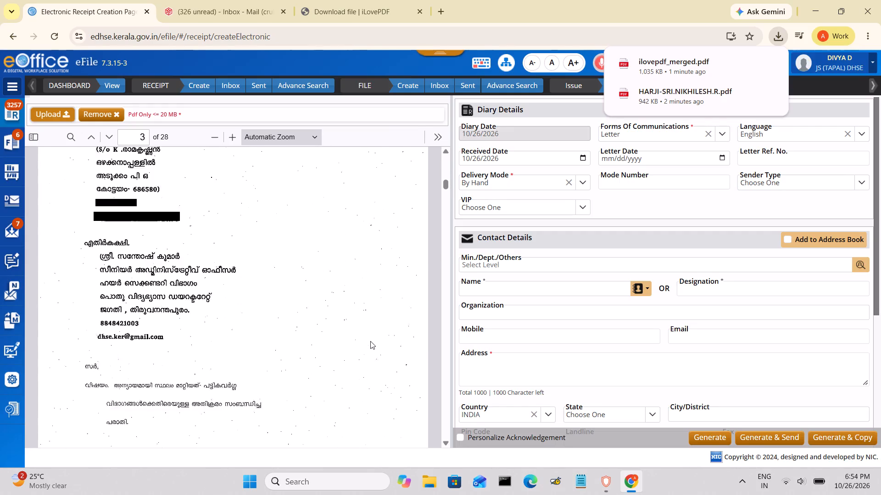
pyautogui.scroll(-3, 370, 341)
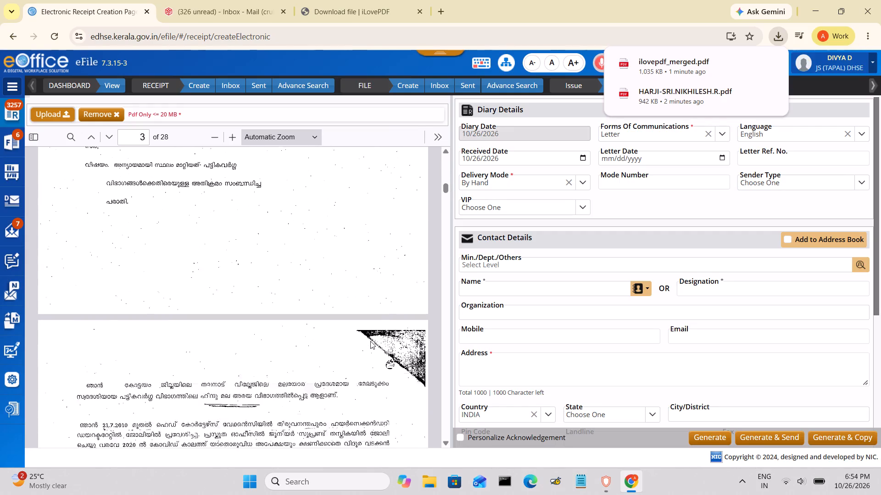
pyautogui.scroll(-2, 370, 341)
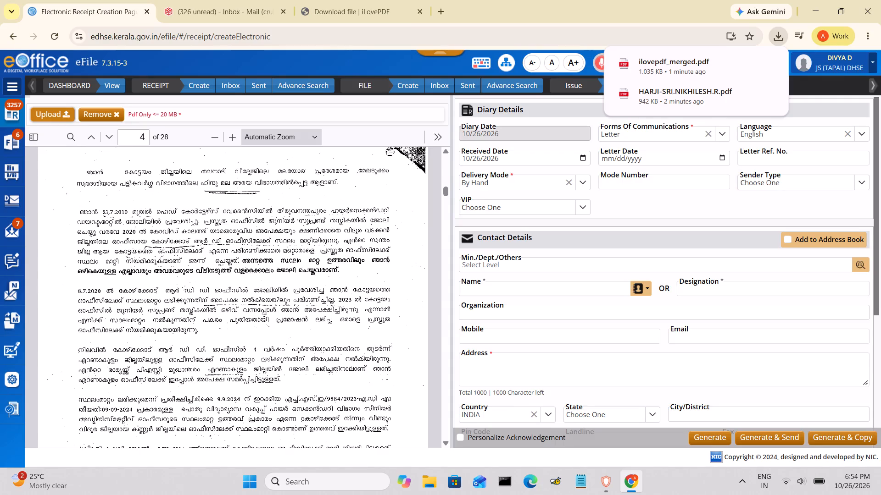
pyautogui.scroll(16, 310, 310)
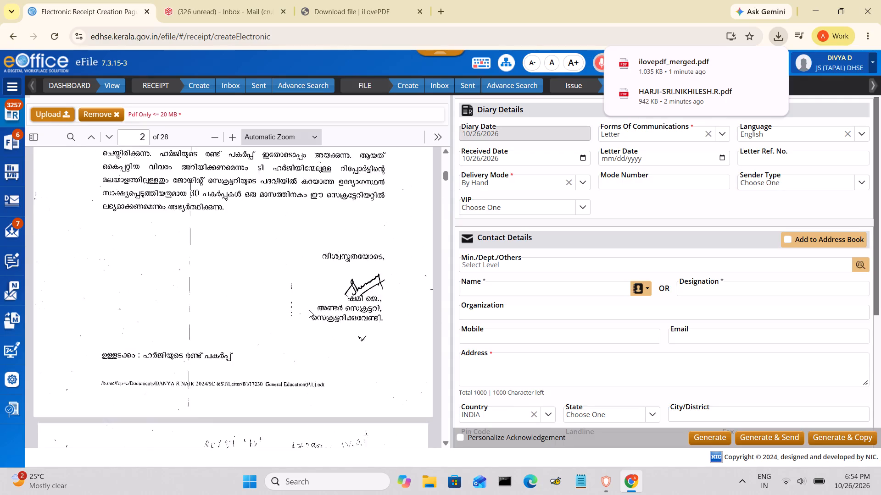
pyautogui.scroll(19, 309, 310)
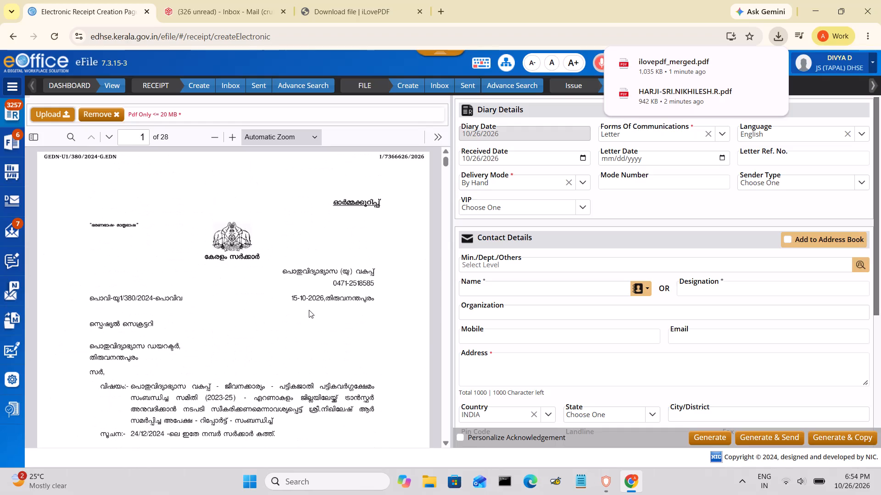
# Fill in the contact details with the name SPL SECRETATY and the address GENERAL EDN U DEPT NO U1/380.
pyautogui.click(506, 287)
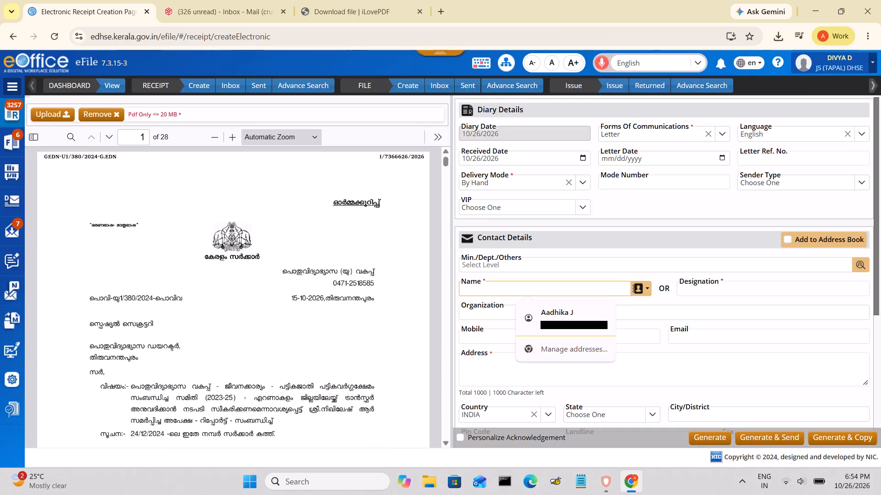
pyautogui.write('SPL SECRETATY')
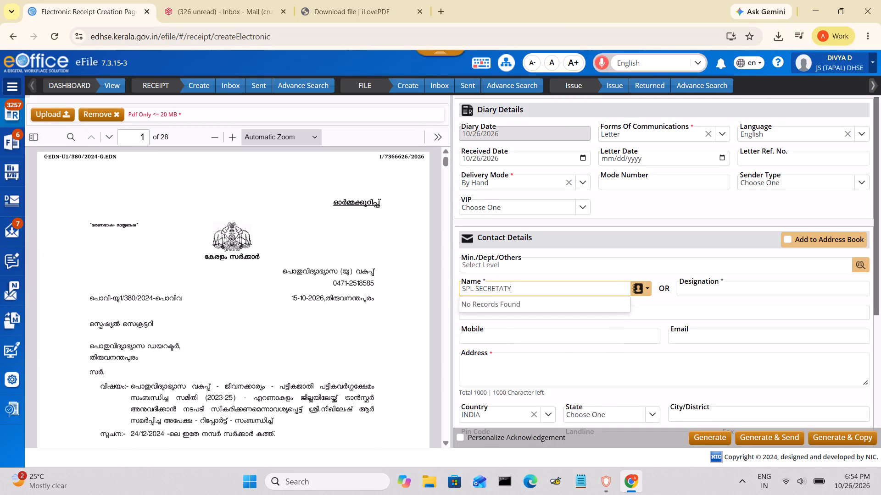
pyautogui.click(562, 374)
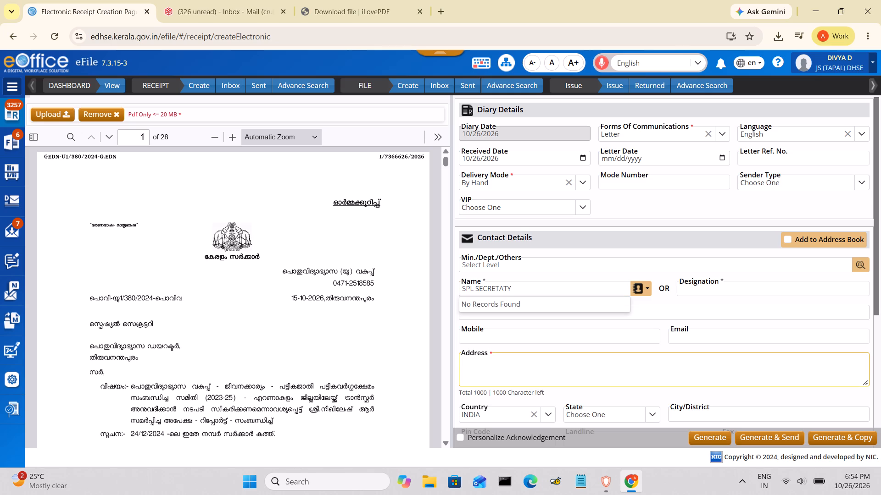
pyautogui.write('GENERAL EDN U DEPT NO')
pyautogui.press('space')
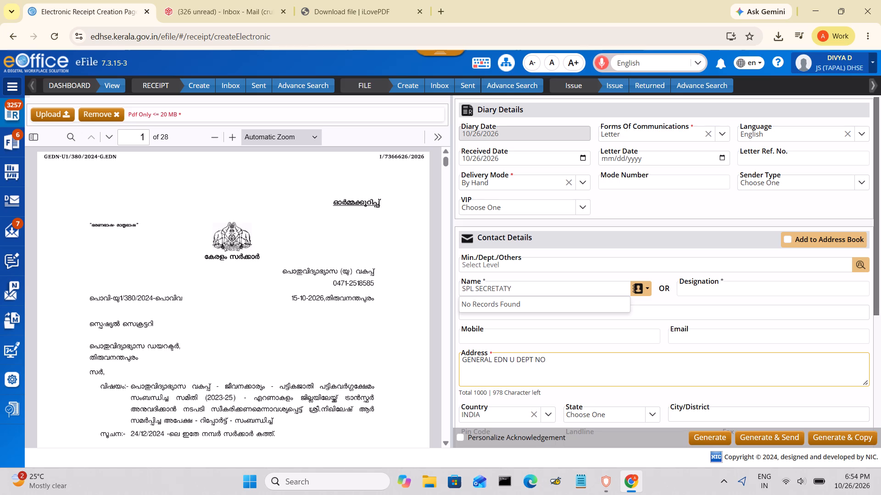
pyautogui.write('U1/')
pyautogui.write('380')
pyautogui.moveTo(574, 361); pyautogui.dragTo(493, 361)
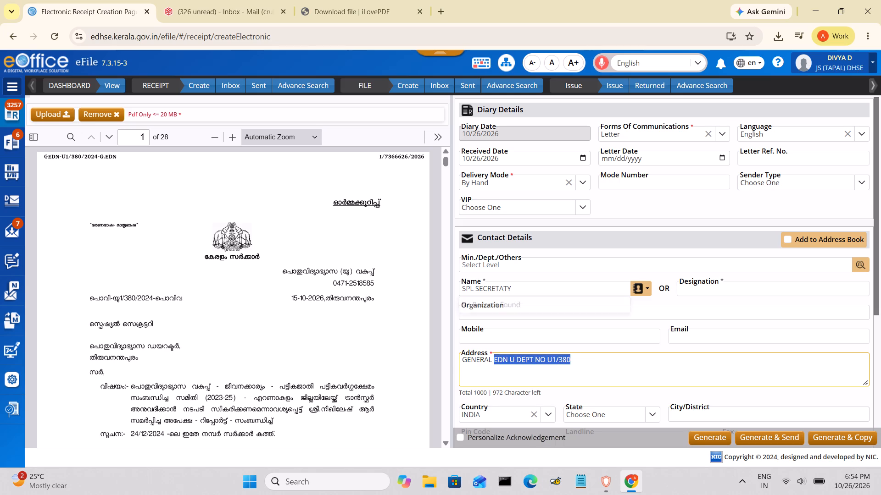
pyautogui.moveTo(454, 359); pyautogui.dragTo(447, 359)
pyautogui.click(572, 373)
pyautogui.click(574, 353)
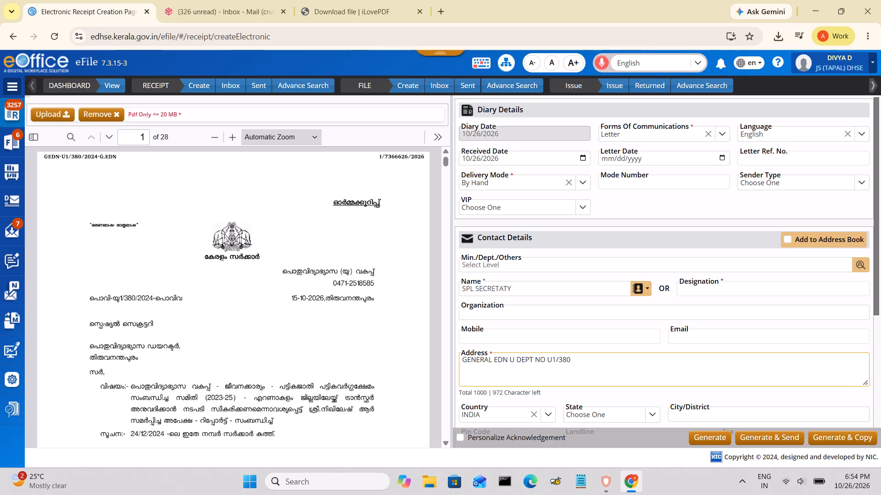
pyautogui.moveTo(573, 358); pyautogui.dragTo(452, 357)
pyautogui.hotkey('ctrl', 'c')
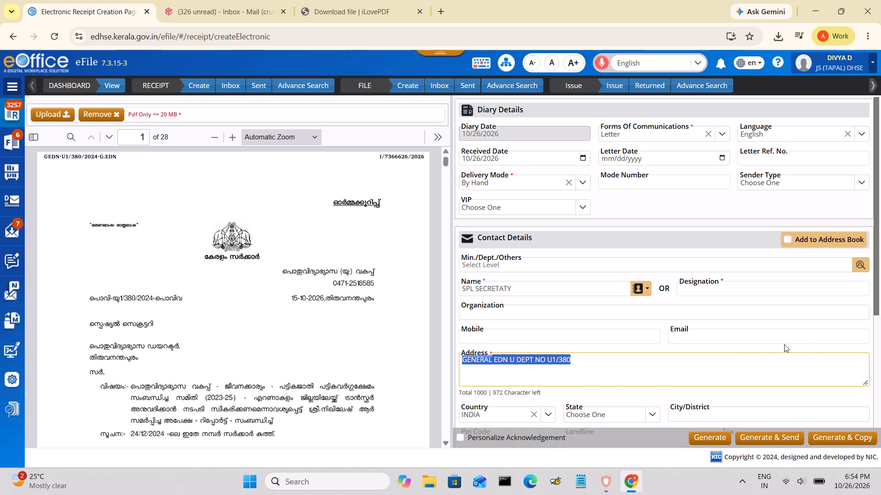
# Set the receipt's main category to General.
pyautogui.scroll(-6, 581, 339)
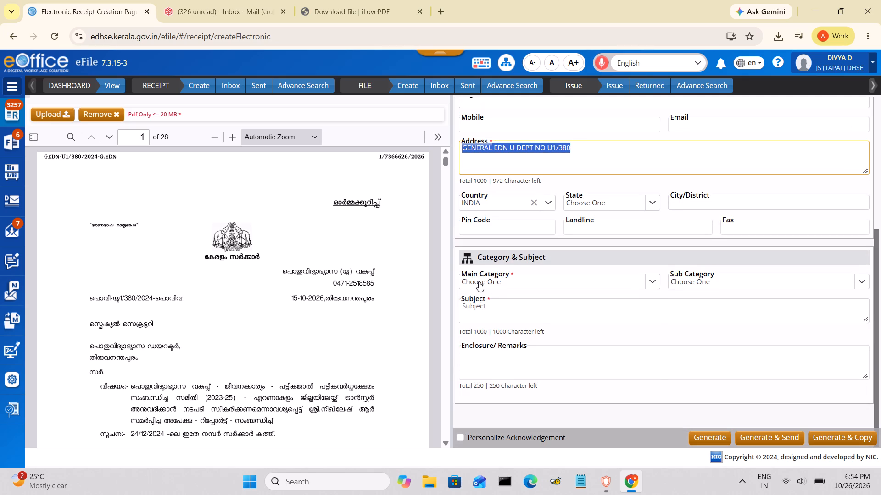
pyautogui.click(479, 282)
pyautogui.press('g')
pyautogui.click(474, 324)
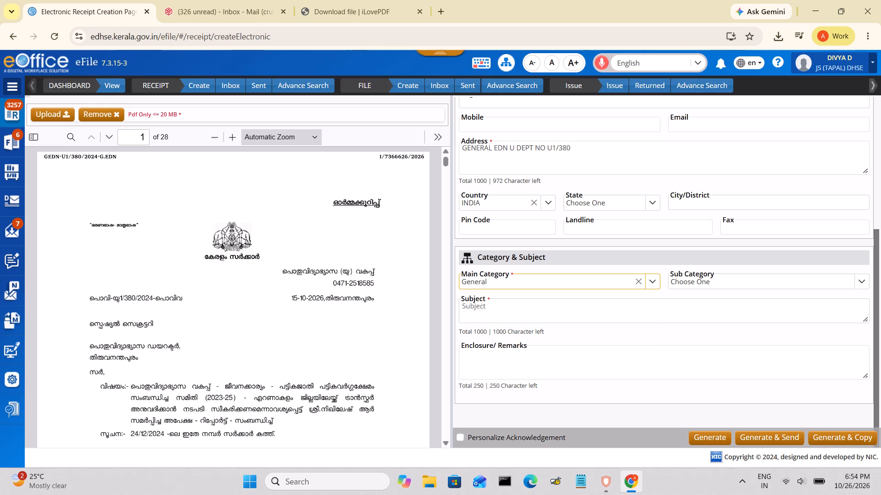
# Enter the subject as TRANSFER PETITION OF the petitioner's name, followed by SUPT - and the copied text GENERAL EDN U DEPT NO U1/380.
pyautogui.click(478, 311)
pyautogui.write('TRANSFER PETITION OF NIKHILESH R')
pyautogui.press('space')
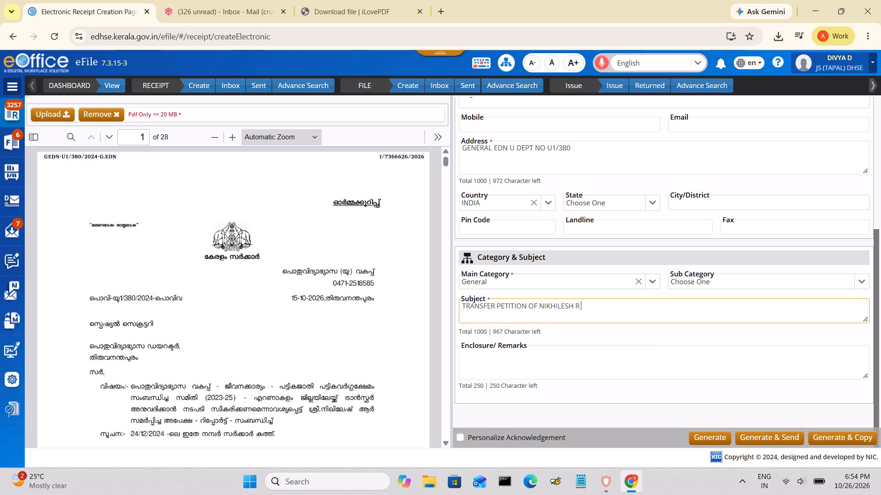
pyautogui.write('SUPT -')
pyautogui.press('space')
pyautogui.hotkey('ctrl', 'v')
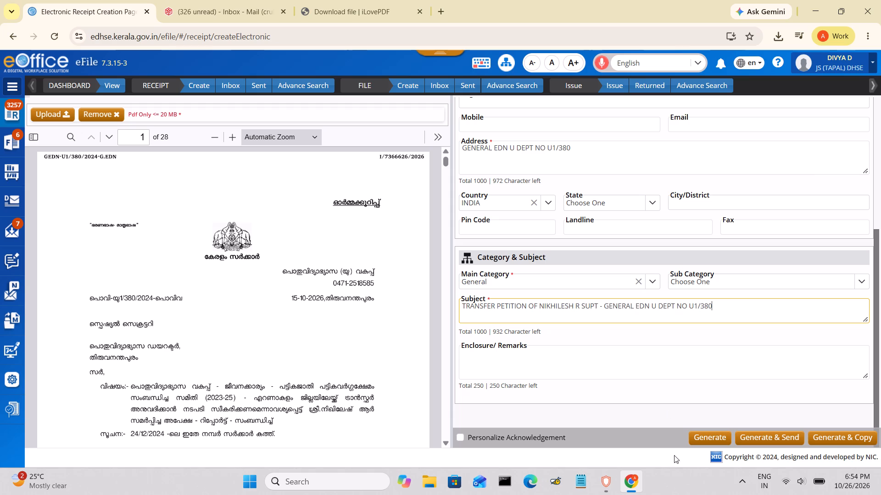
# Generate the receipt and proceed to sending it.
pyautogui.click(780, 435)
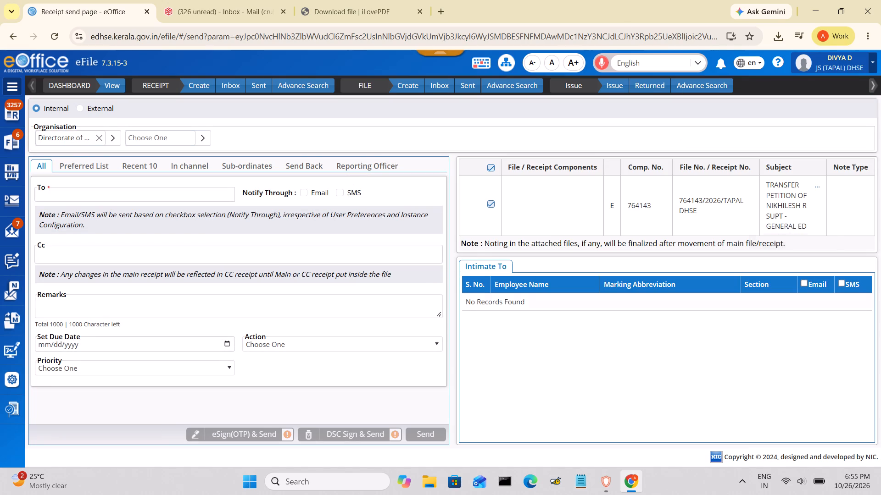
# Find the recipient with AD A, choose the SS (AD A) officer of DHSE-ADMINISTRATION ( A ), and send the receipt.
pyautogui.click(172, 193)
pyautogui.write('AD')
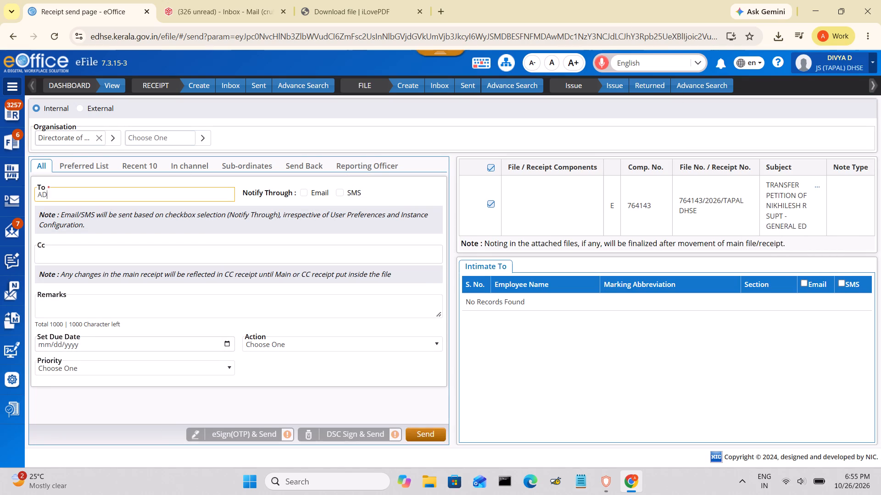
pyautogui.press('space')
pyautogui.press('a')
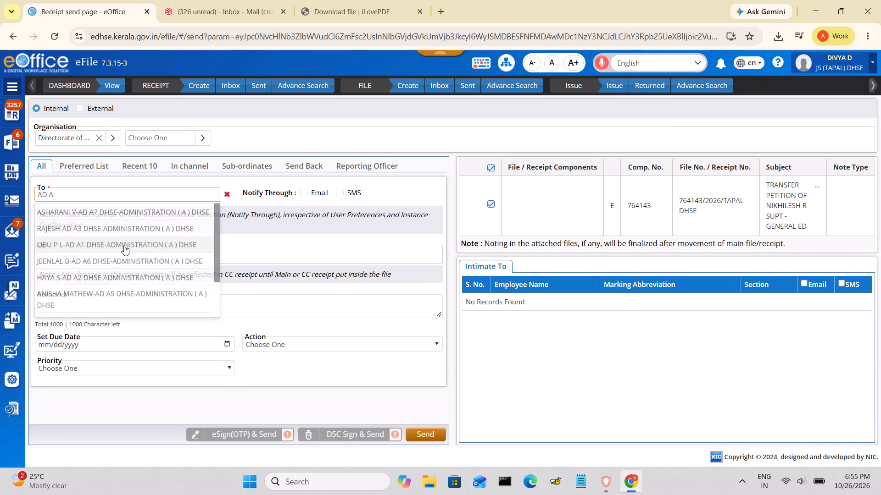
pyautogui.scroll(-4, 124, 245)
pyautogui.click(84, 298)
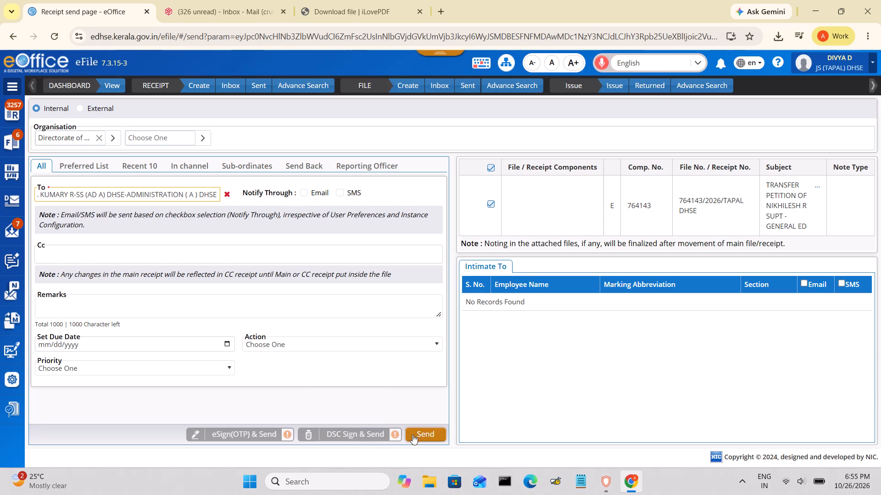
pyautogui.click(416, 433)
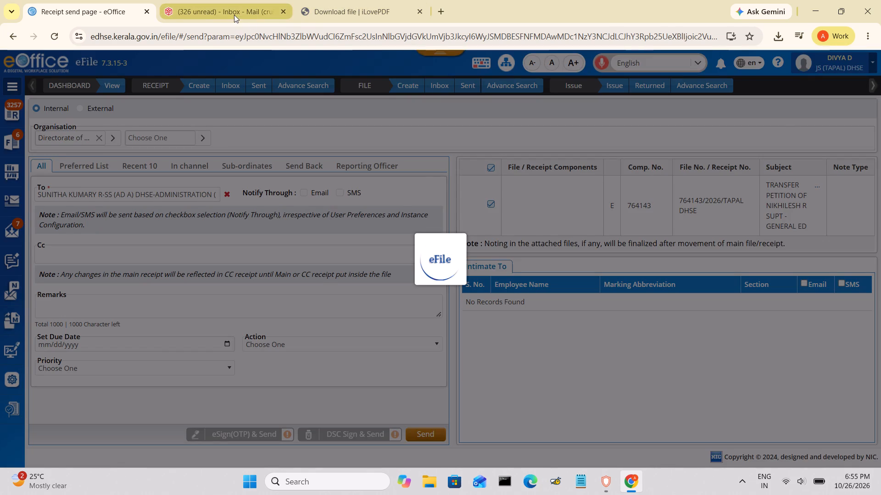
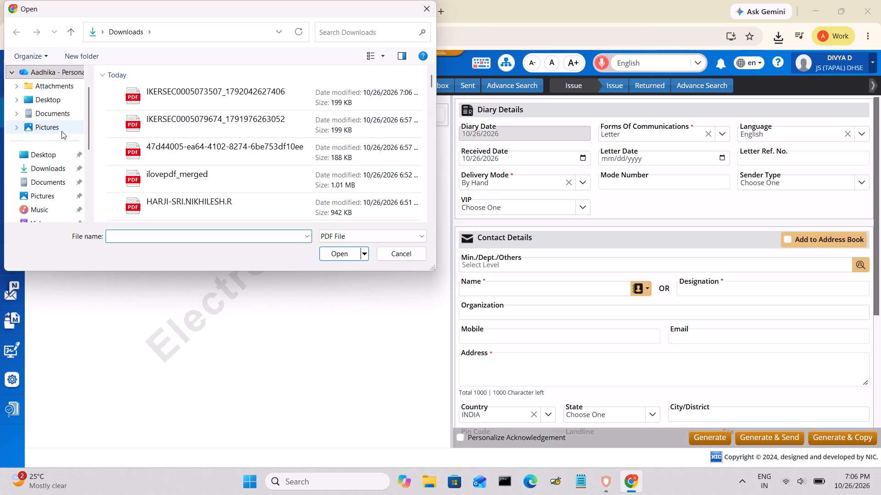
pyautogui.click(217, 99)
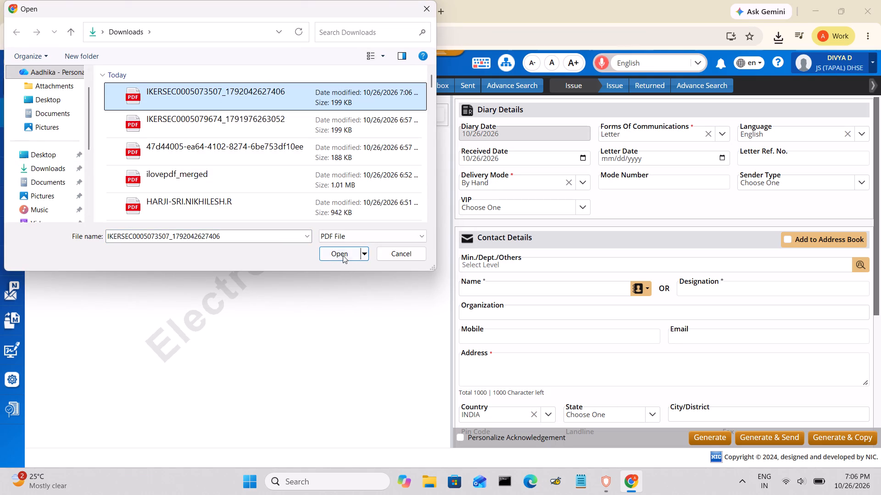
pyautogui.click(341, 252)
# Fill in the contact details with the name SECRETARY and the address GENERAL EDN M DEPT NO 332.
pyautogui.click(498, 287)
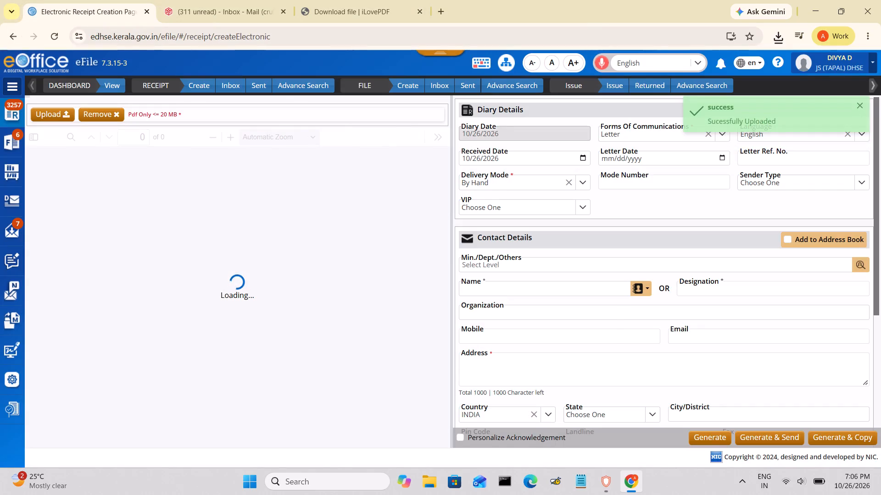
pyautogui.click(498, 287)
pyautogui.press('s')
pyautogui.write('ECRETARY')
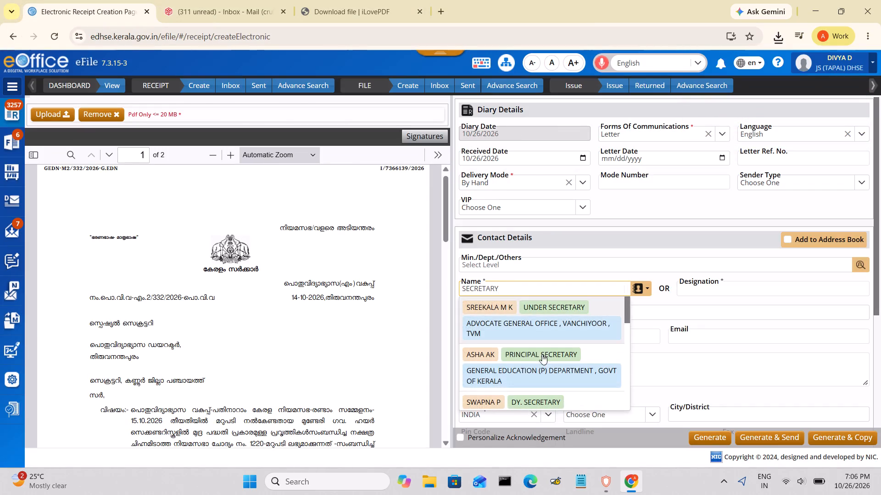
pyautogui.click(684, 377)
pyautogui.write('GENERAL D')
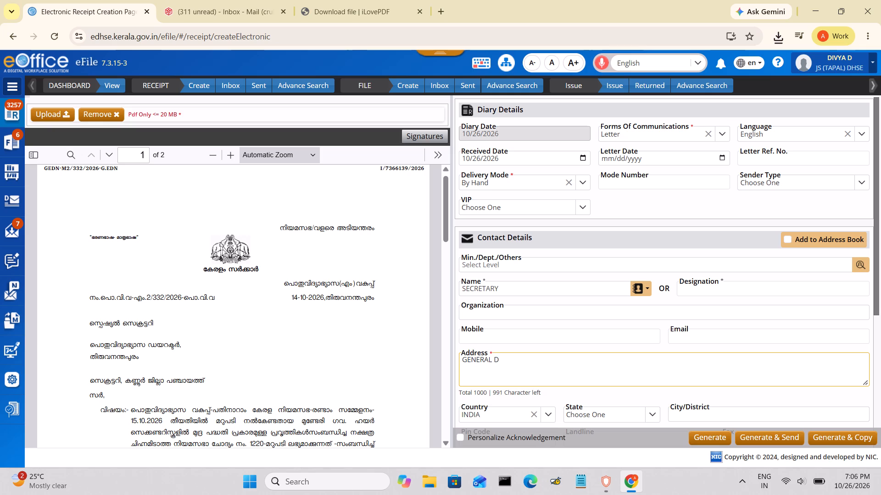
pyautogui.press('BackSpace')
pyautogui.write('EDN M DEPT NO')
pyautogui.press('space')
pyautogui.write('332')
# Copy the whole address text from the contact details.
pyautogui.moveTo(564, 362); pyautogui.dragTo(475, 366)
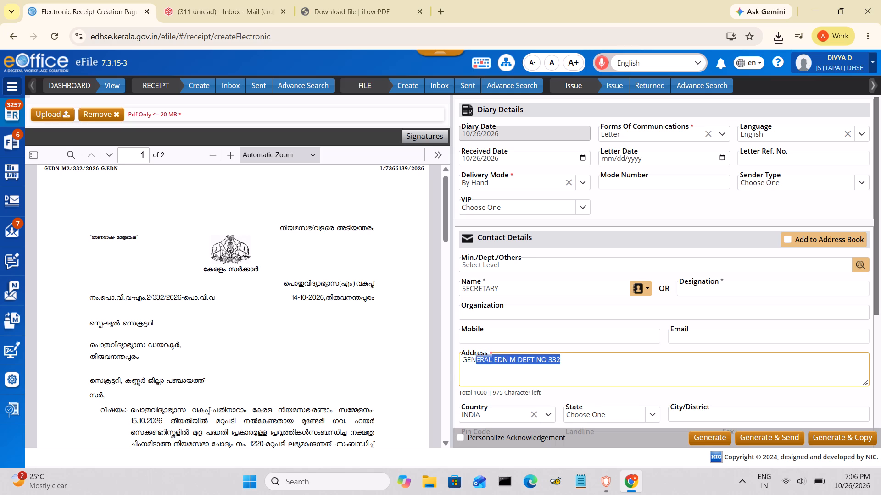
pyautogui.moveTo(475, 366); pyautogui.dragTo(452, 366)
pyautogui.hotkey('ctrl', 'c')
# Set the receipt's main category to General.
pyautogui.scroll(-1, 259, 346)
pyautogui.scroll(-3, 565, 349)
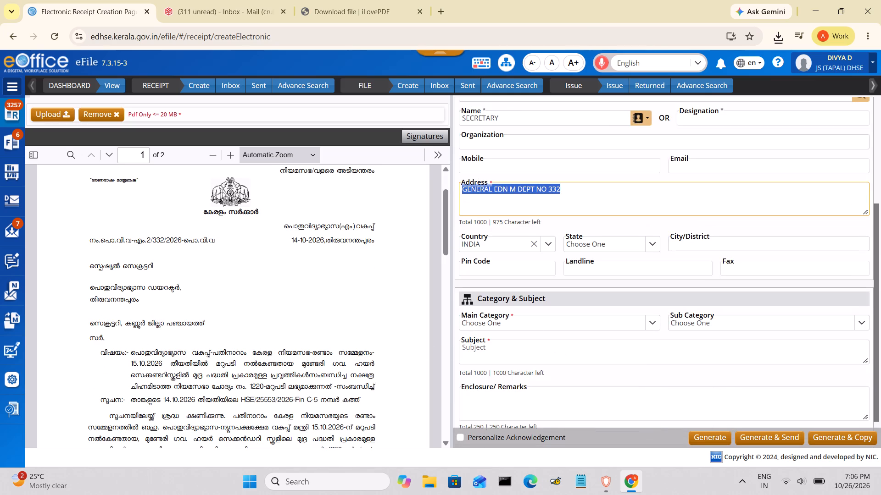
pyautogui.click(481, 322)
pyautogui.press('g')
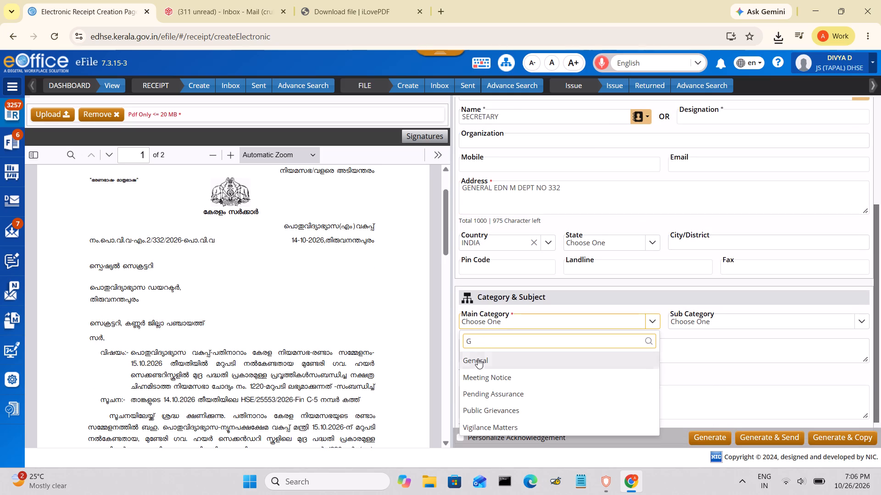
pyautogui.click(477, 360)
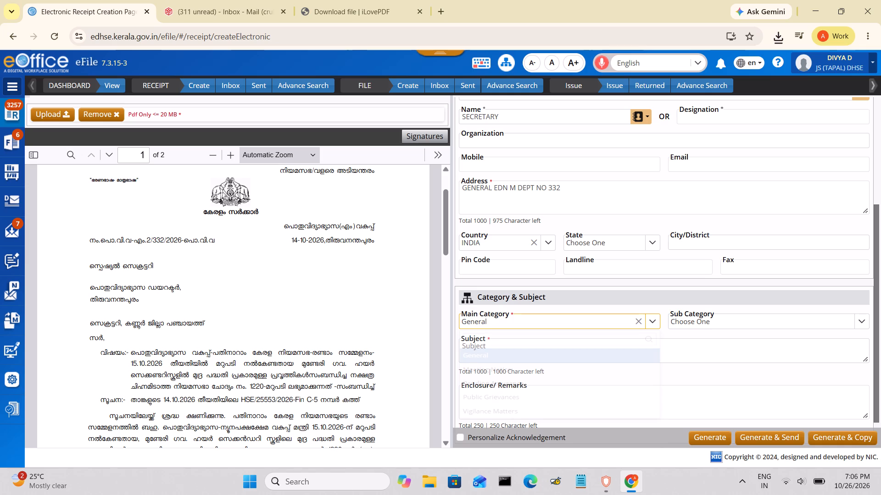
# Enter the subject as LA QUESTION NO 1220- followed by the copied text GENERAL EDN M DEPT NO 332.
pyautogui.click(489, 346)
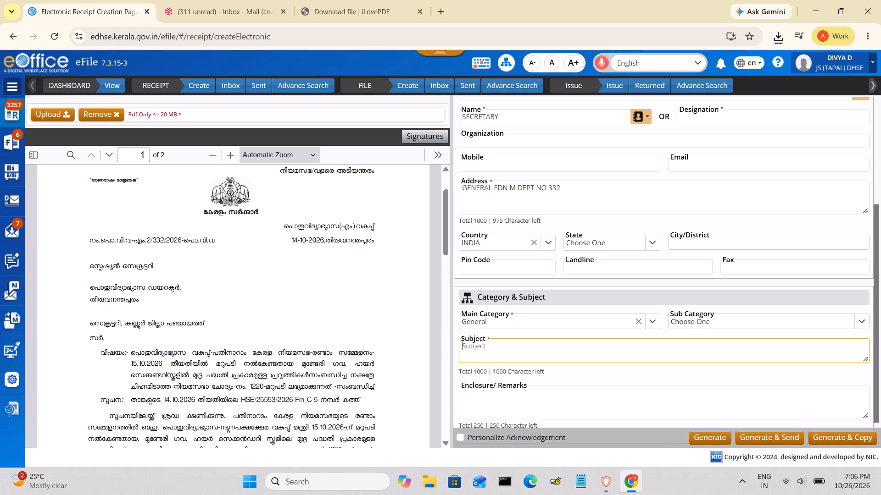
pyautogui.write('LA')
pyautogui.press('space')
pyautogui.write('QUESTION NO')
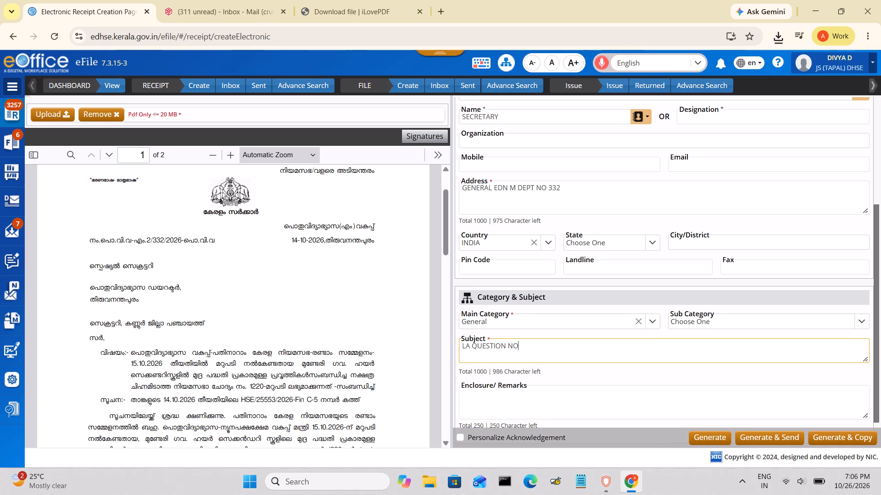
pyautogui.press('space')
pyautogui.write('1220-')
pyautogui.press('space')
pyautogui.hotkey('ctrl', 'v')
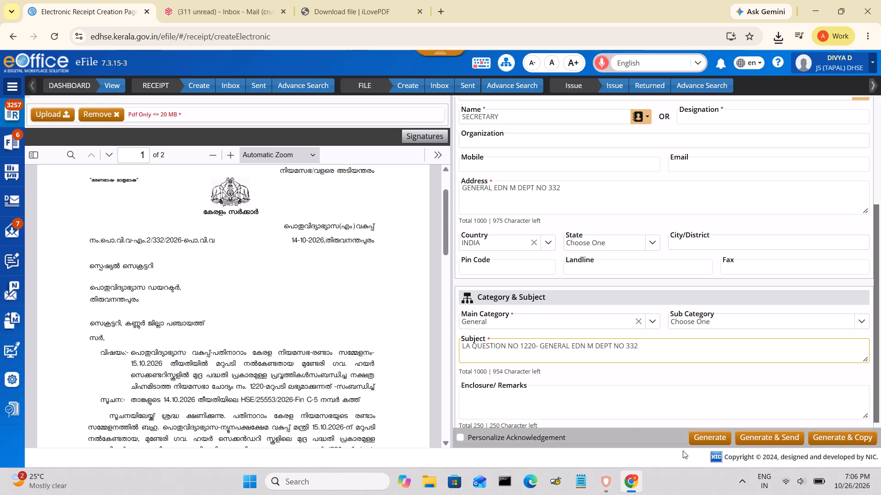
# Generate the receipt and proceed to sending it.
pyautogui.click(748, 443)
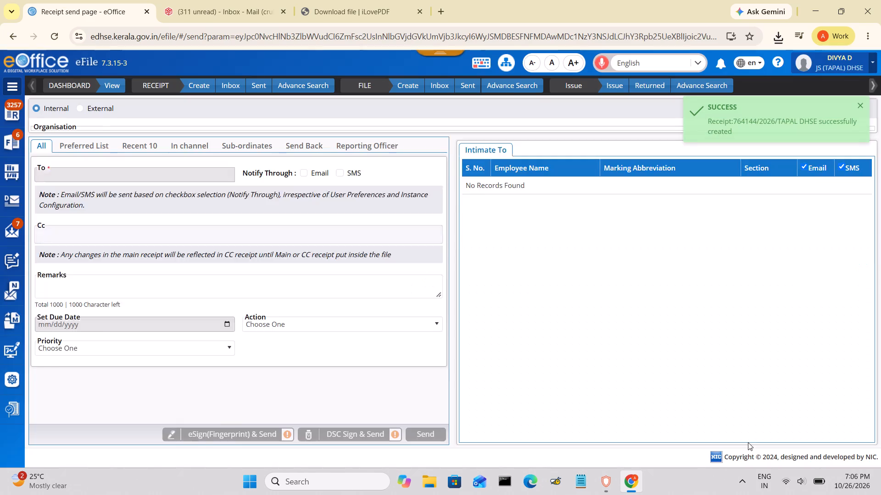
# Find the recipient with BALU and choose the JS (AD D) officer of DHSE-ADMINISTRATION ( D ).
pyautogui.click(170, 191)
pyautogui.write('BALU')
pyautogui.click(153, 206)
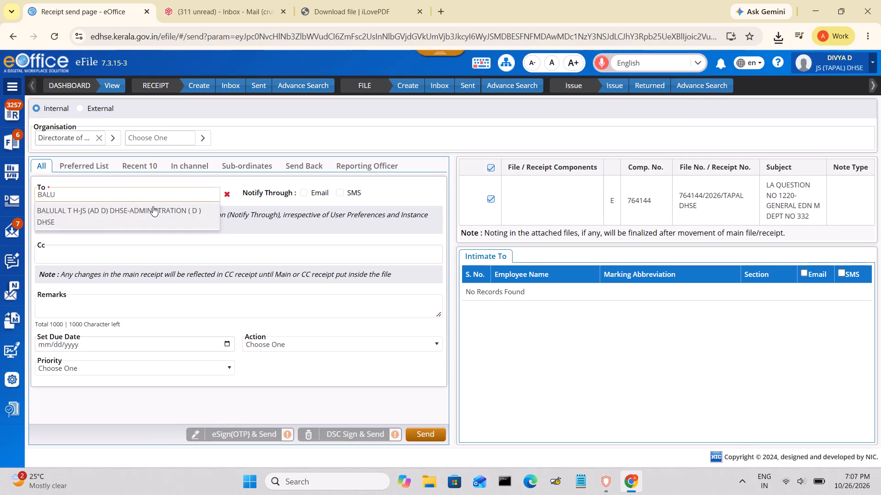
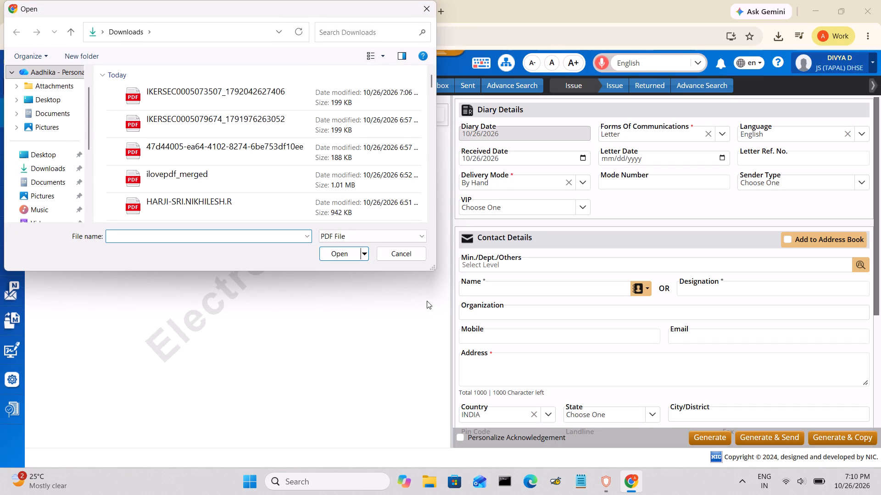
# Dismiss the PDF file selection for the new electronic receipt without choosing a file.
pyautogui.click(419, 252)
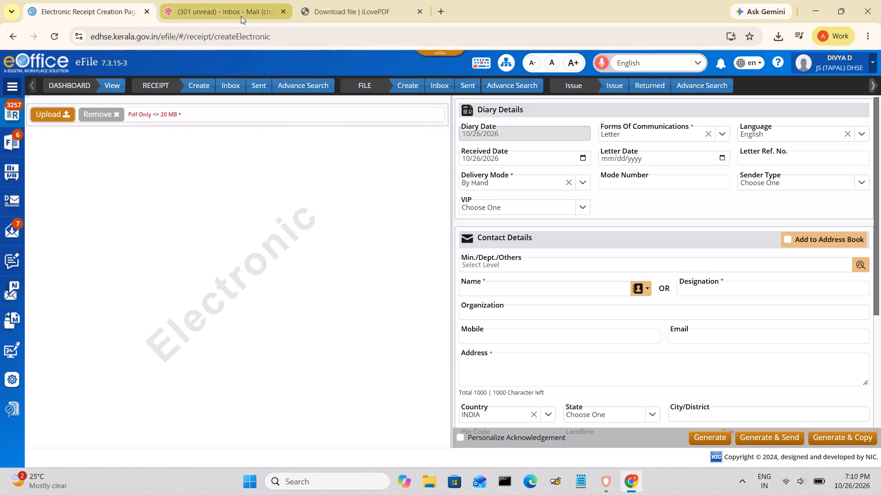
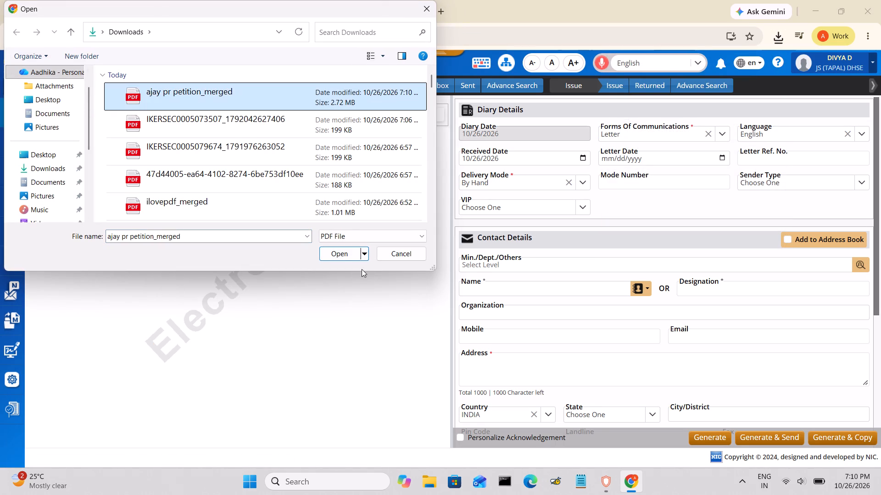
# Upload the merged petition PDF from Downloads to the new electronic receipt.
pyautogui.click(350, 252)
# Fill in the contact details with the name SECRETARY and the address GENERAL EDN DA DEPT NO DA3/091.
pyautogui.click(511, 286)
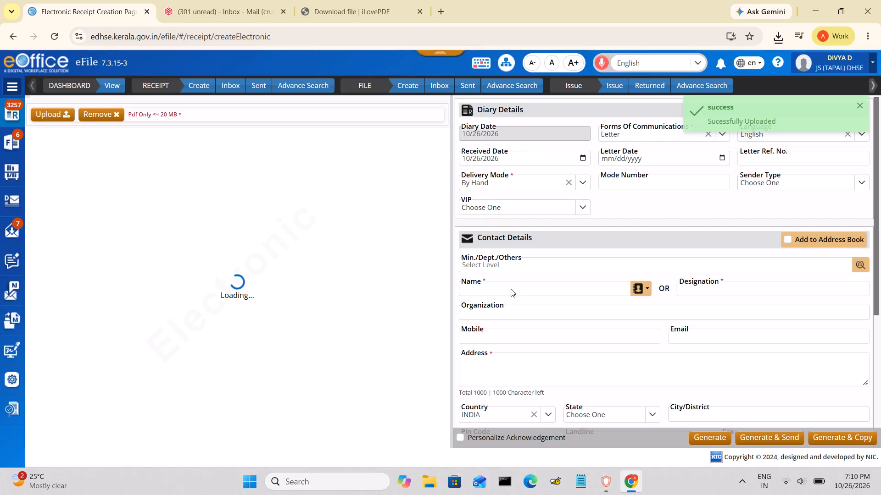
pyautogui.click(511, 289)
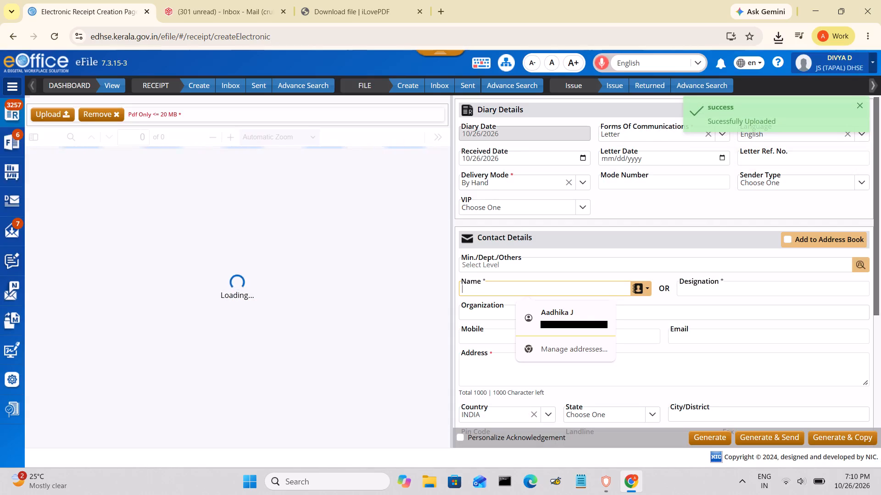
pyautogui.write('SECRETARY')
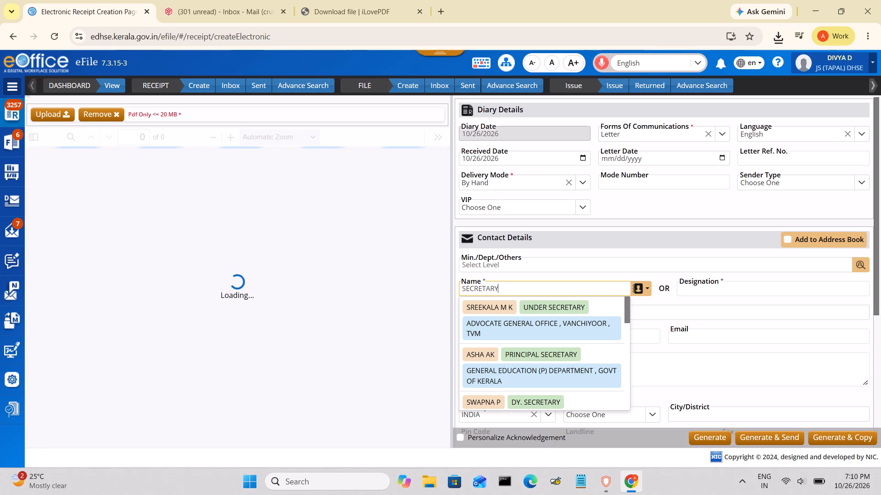
pyautogui.click(721, 367)
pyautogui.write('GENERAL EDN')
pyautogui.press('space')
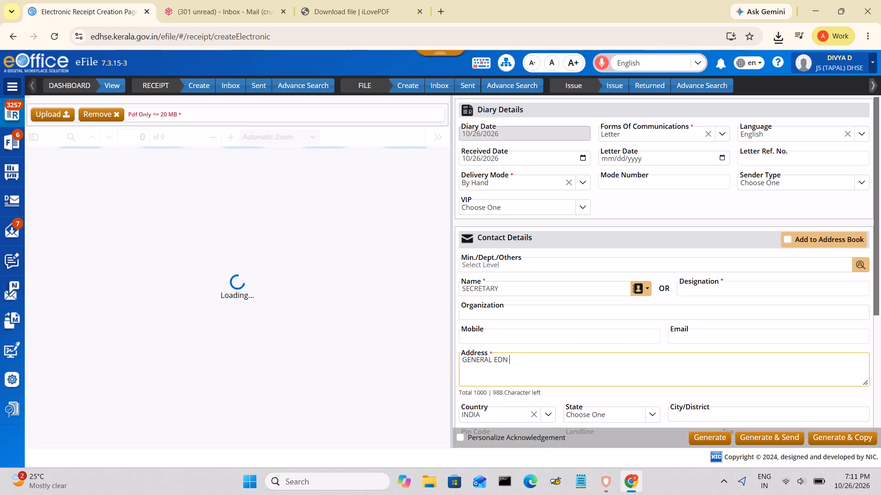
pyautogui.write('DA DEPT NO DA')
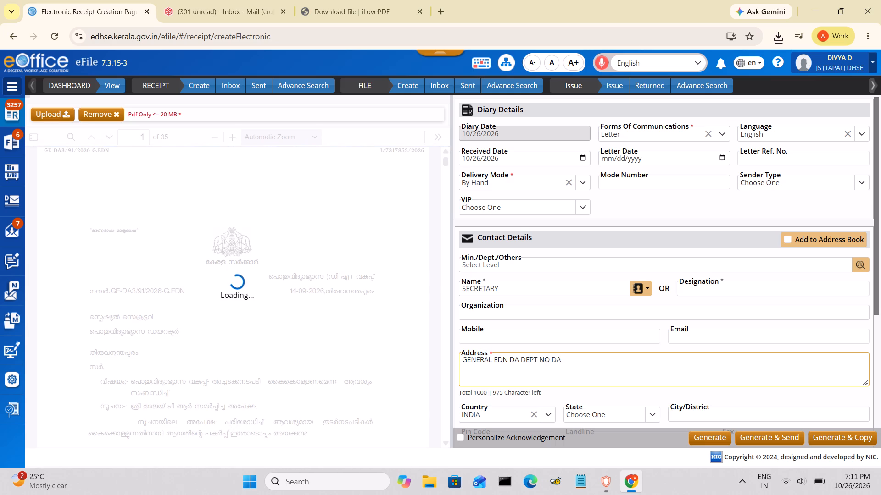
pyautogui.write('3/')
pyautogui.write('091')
# Copy the complete address text from the contact details.
pyautogui.click(577, 360)
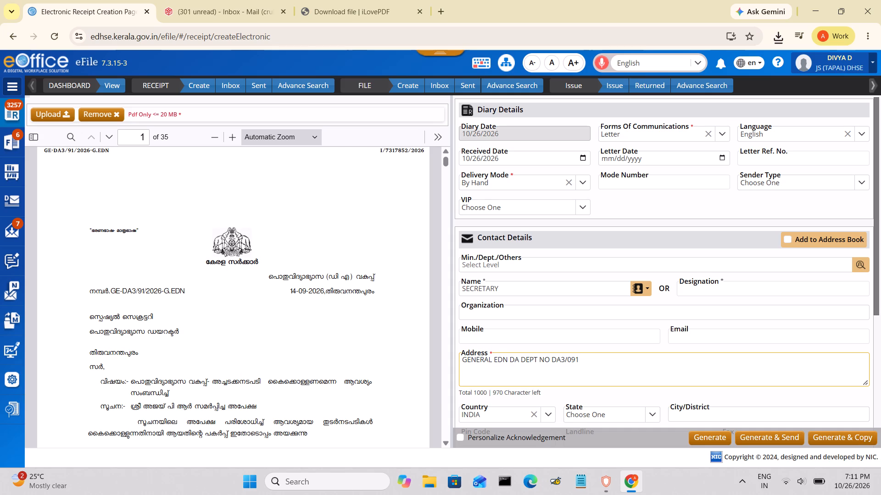
pyautogui.moveTo(576, 360); pyautogui.dragTo(501, 361)
pyautogui.moveTo(481, 363); pyautogui.dragTo(440, 363)
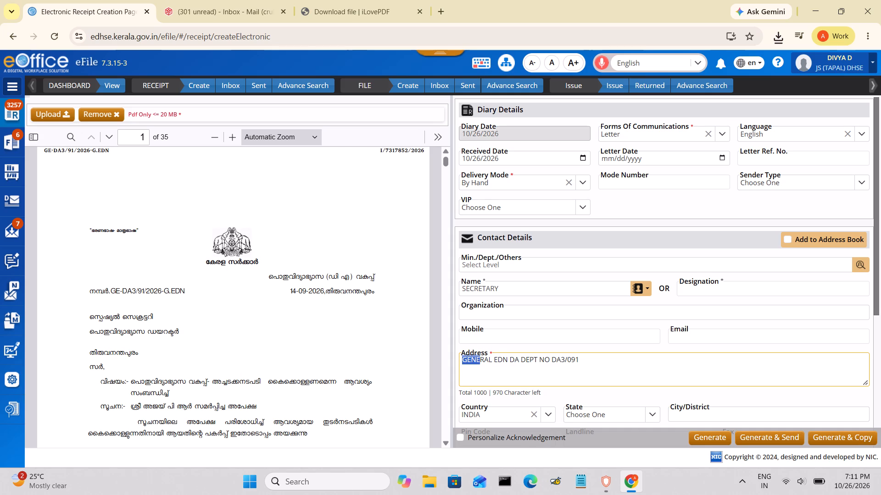
pyautogui.click(599, 361)
pyautogui.moveTo(599, 361); pyautogui.dragTo(450, 356)
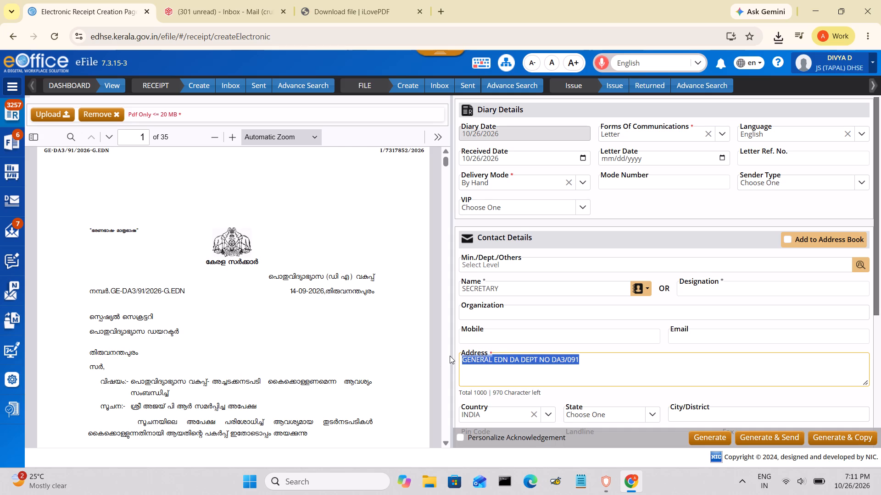
pyautogui.hotkey('ctrl', 'c')
# Set the main category to General and enter the subject as PETITION OF the petitioner's name, a hyphen and the copied address text.
pyautogui.scroll(-6, 627, 327)
pyautogui.click(480, 278)
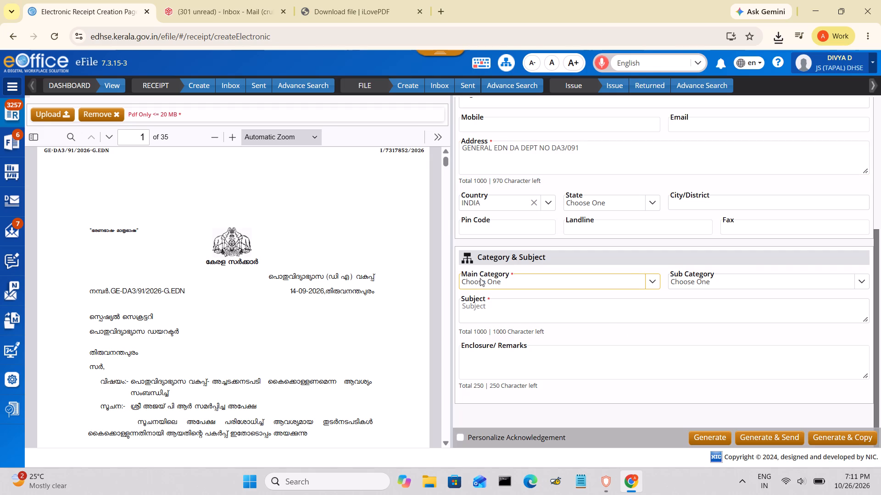
pyautogui.press('g')
pyautogui.click(484, 312)
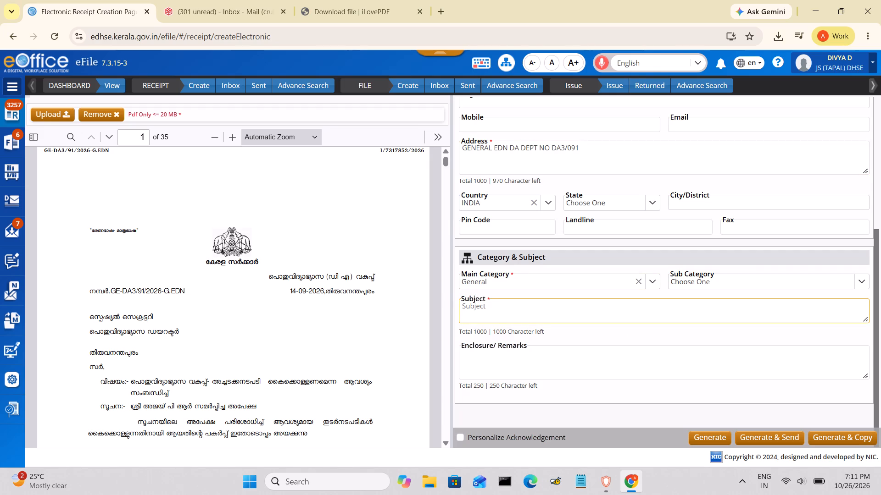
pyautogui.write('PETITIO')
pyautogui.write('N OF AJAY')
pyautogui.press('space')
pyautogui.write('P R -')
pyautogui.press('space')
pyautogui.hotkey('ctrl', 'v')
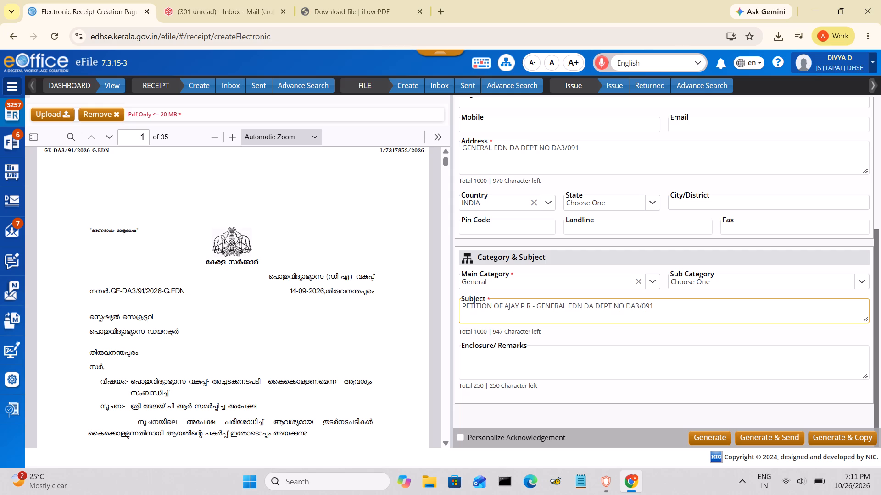
# Generate the receipt and proceed to sending it.
pyautogui.click(750, 440)
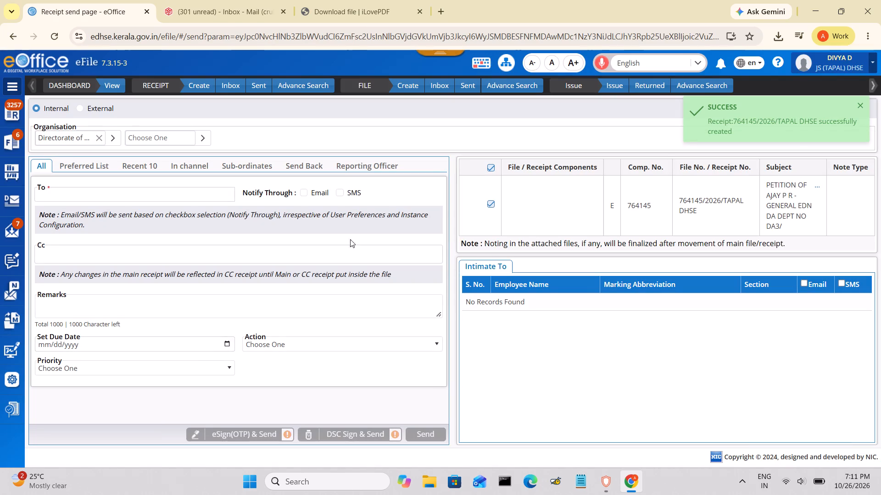
# Search for the receipt's recipient with ACD B.
pyautogui.click(176, 196)
pyautogui.write('ACD B')
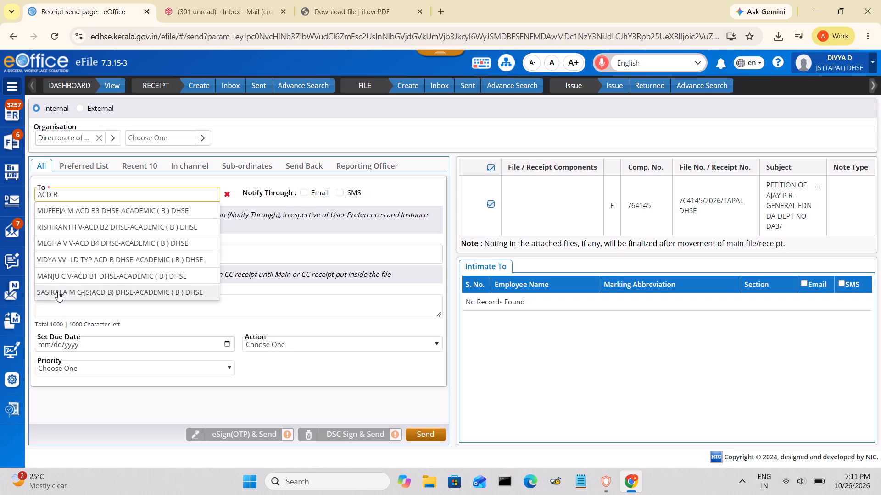
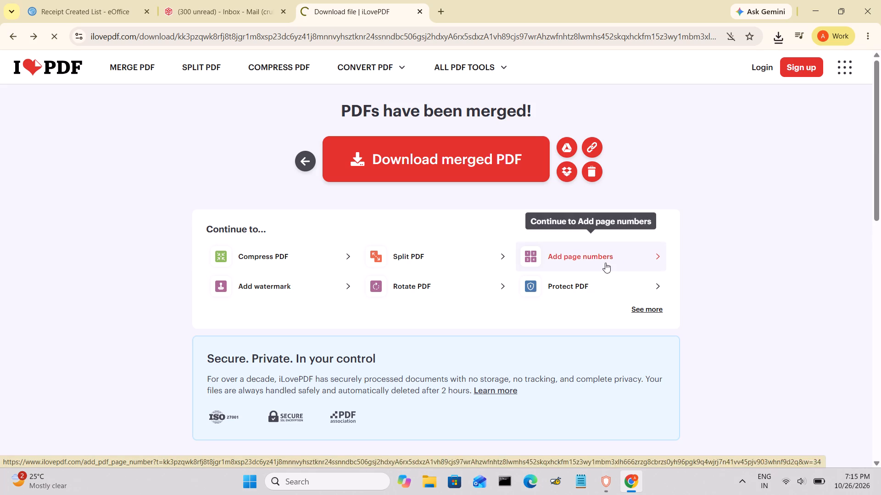
# Load the PDFs 1452026 and 2026145 from the Downloads folder for merging.
pyautogui.click(459, 197)
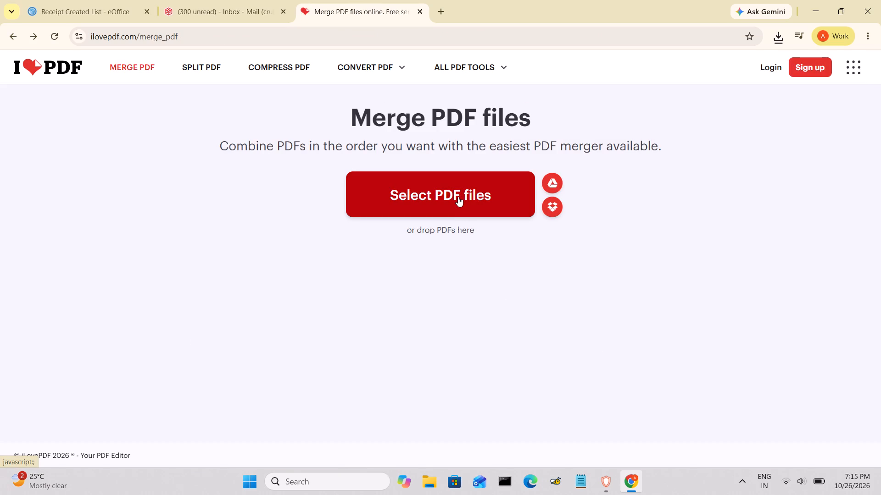
pyautogui.click(425, 204)
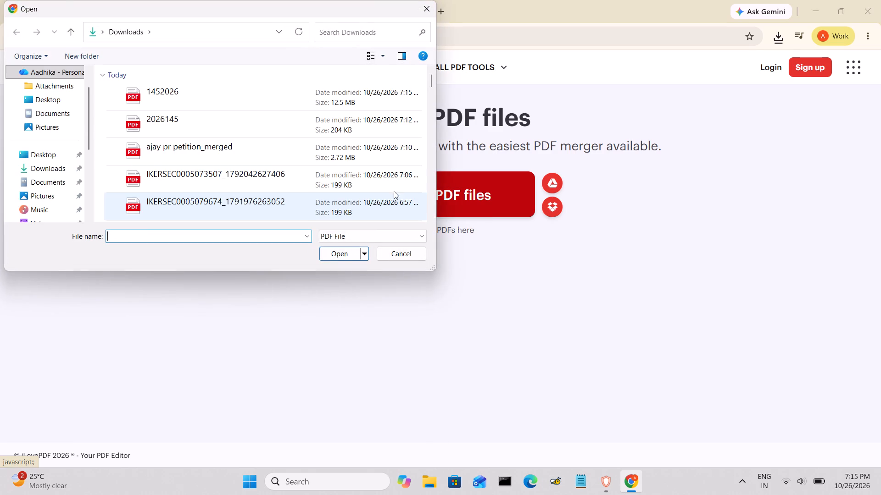
pyautogui.click(166, 96)
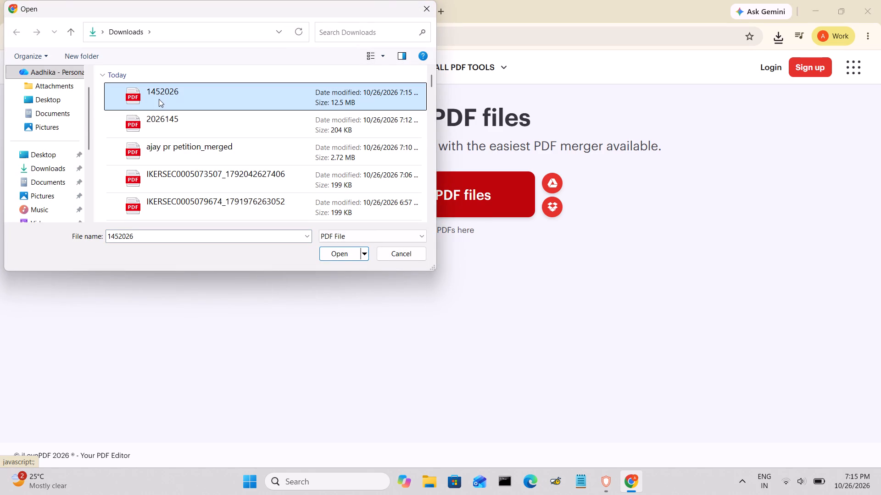
pyautogui.keyDown('shift'); pyautogui.click(153, 122); pyautogui.keyUp('shift')
pyautogui.click(340, 253)
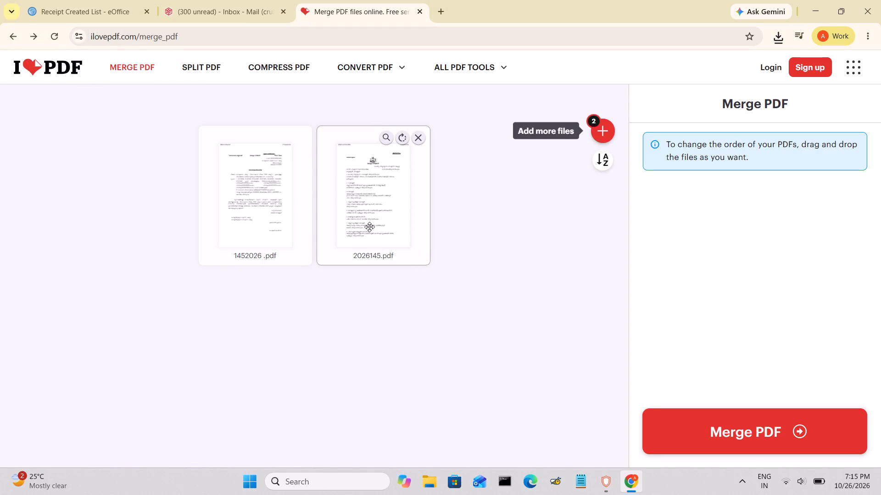
# Reorder the files so 2026145.pdf comes before 1452026 .pdf, and start merging them.
pyautogui.moveTo(374, 213); pyautogui.dragTo(306, 225)
pyautogui.click(289, 220)
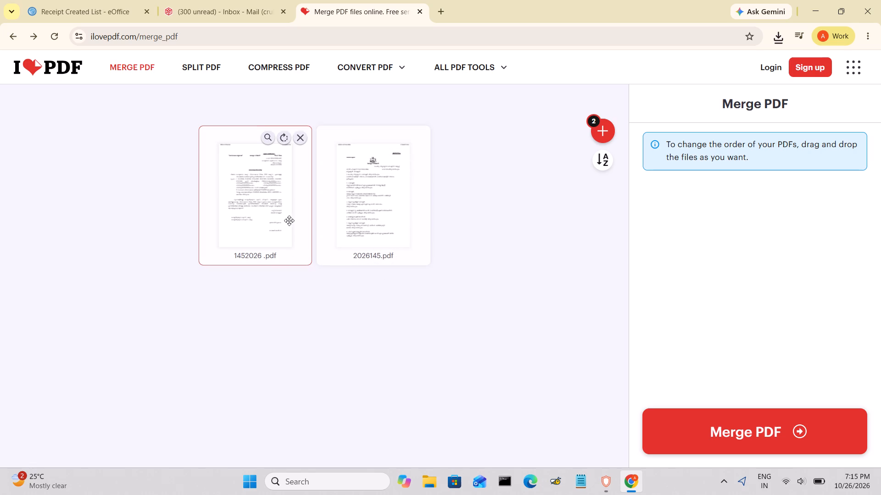
pyautogui.moveTo(360, 212); pyautogui.dragTo(246, 209)
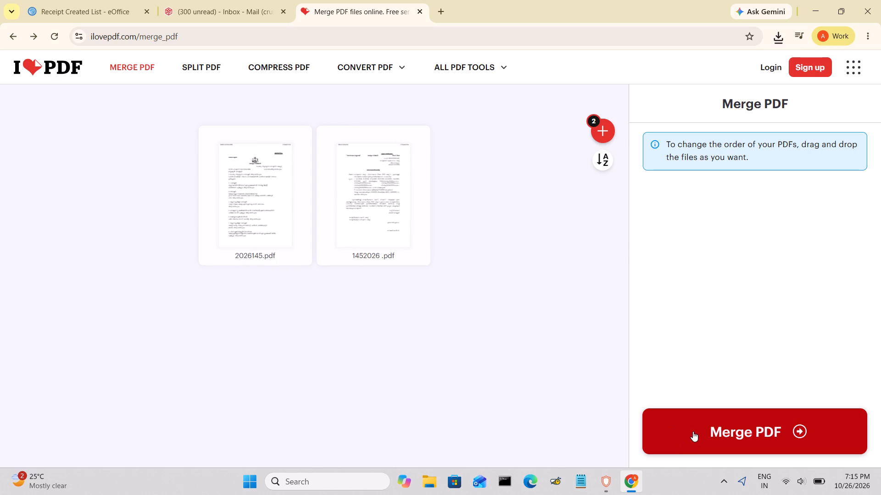
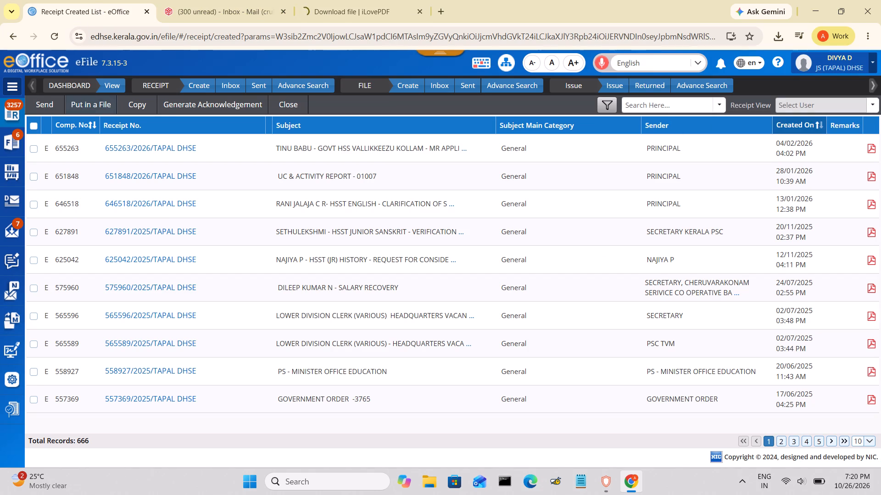
pyautogui.click(188, 83)
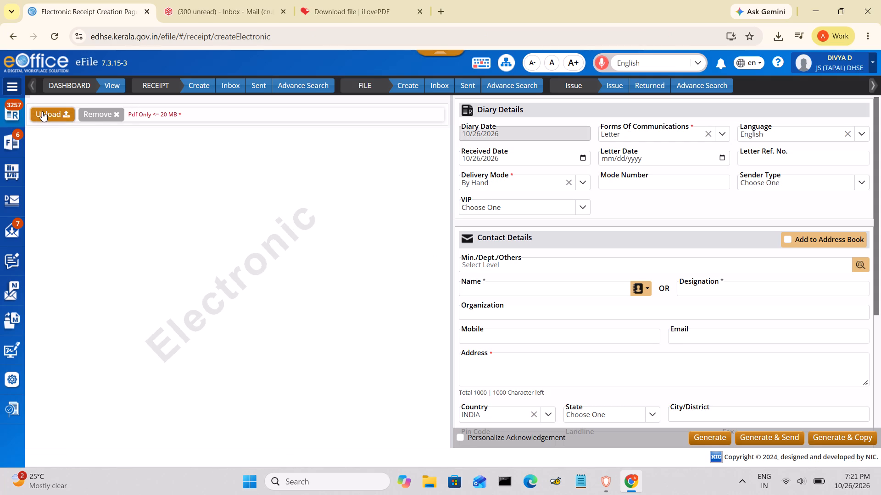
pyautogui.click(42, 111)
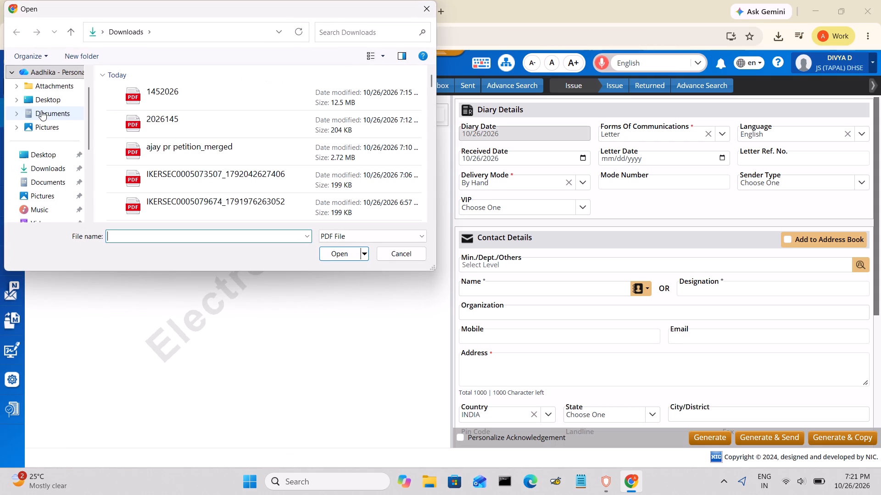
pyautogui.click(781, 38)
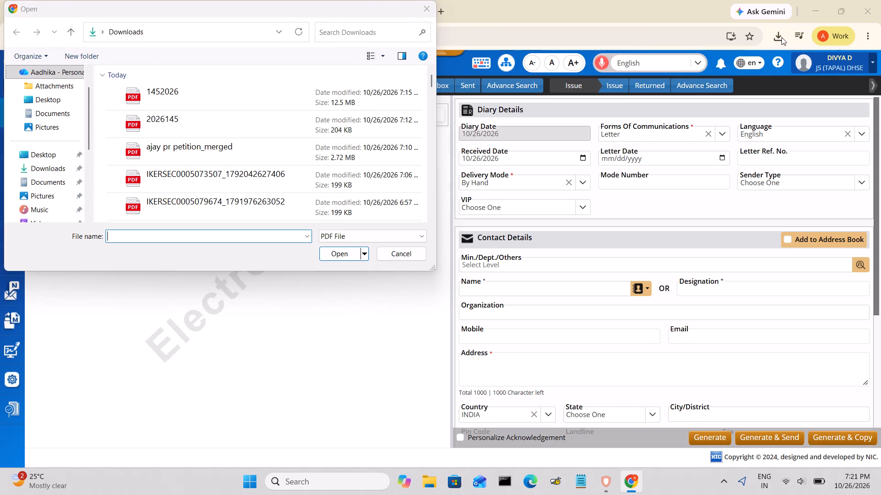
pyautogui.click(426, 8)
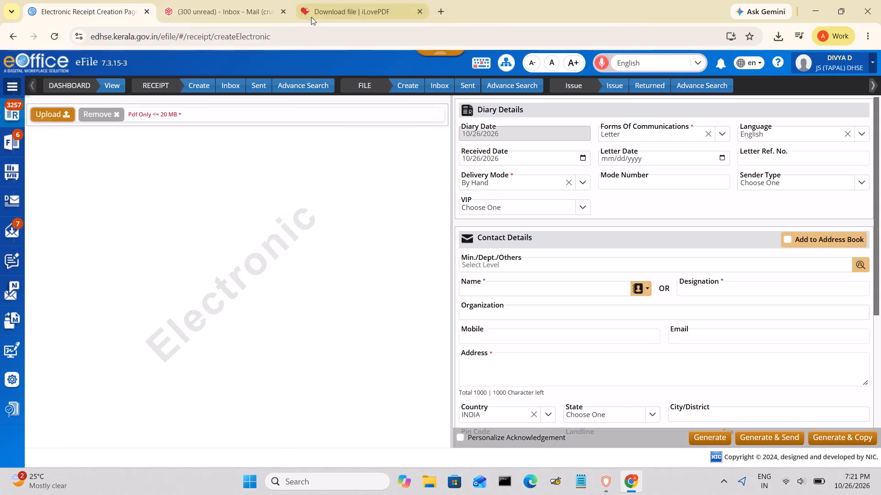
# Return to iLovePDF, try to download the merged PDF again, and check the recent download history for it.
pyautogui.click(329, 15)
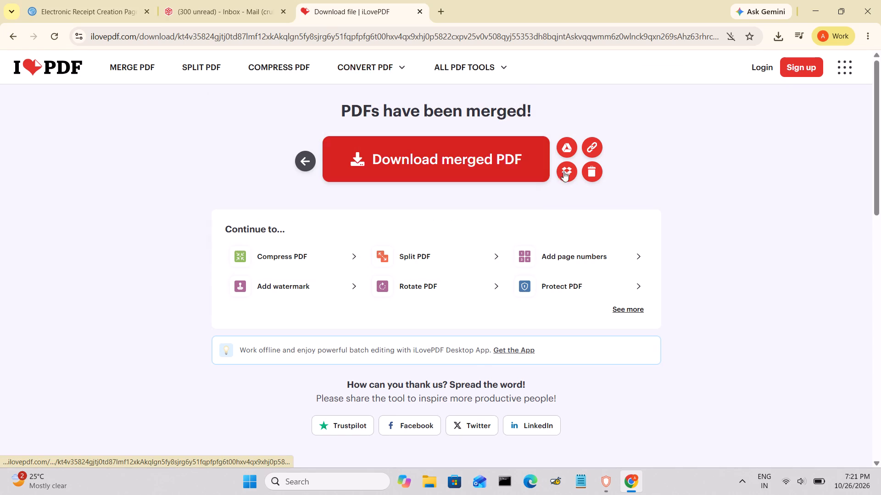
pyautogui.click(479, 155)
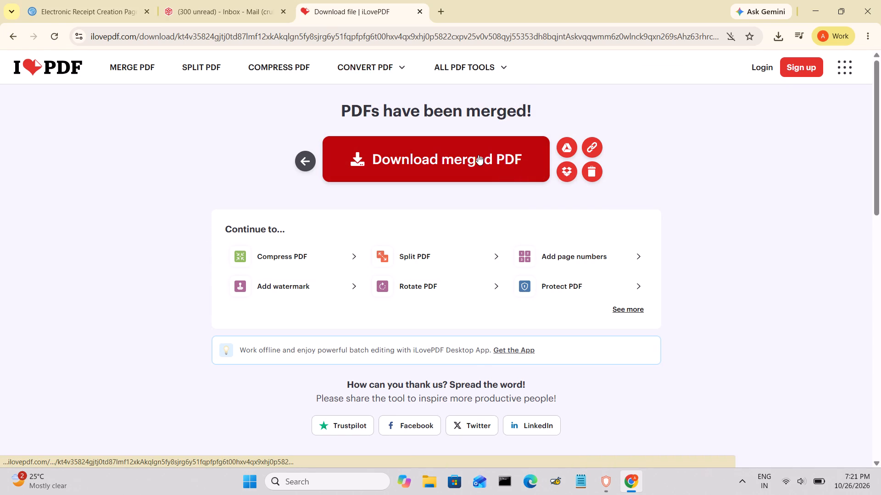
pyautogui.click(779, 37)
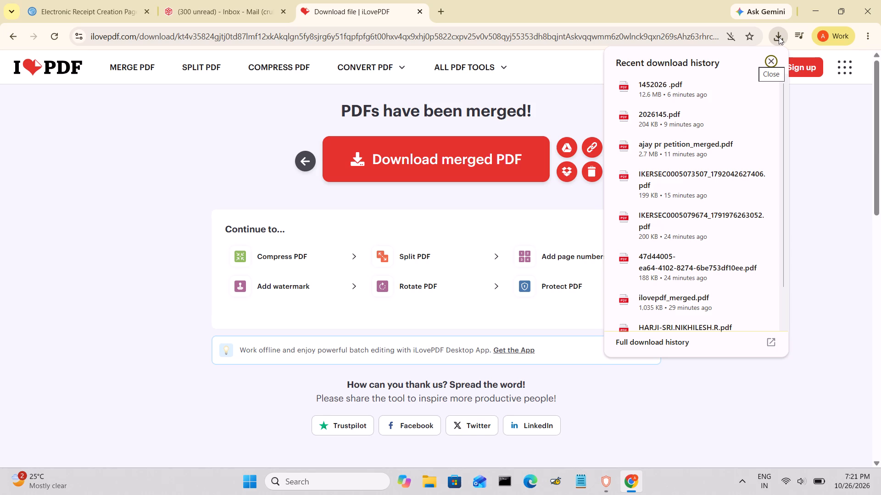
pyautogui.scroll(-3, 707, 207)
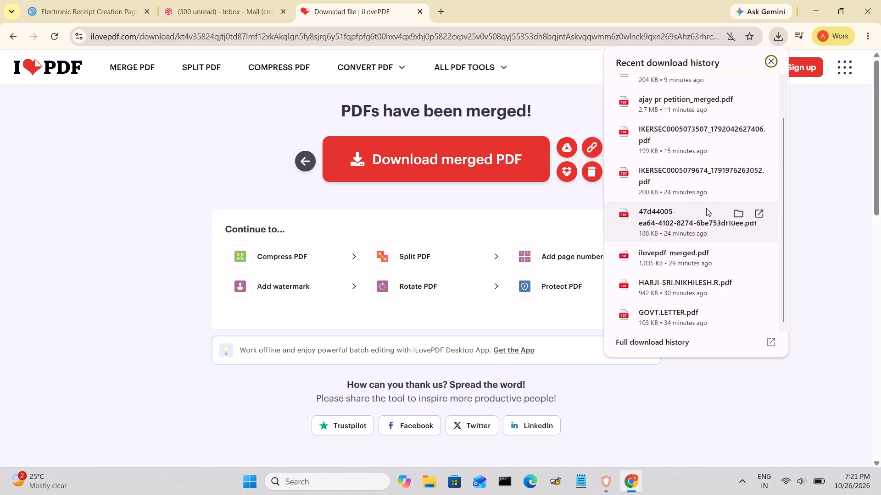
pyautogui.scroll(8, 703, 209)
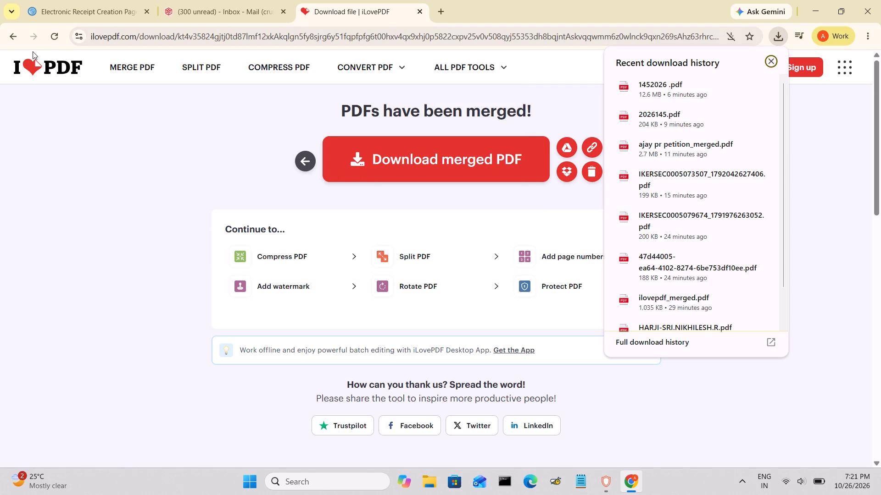
# Go back to the merge page, load the PDFs 1452026 and 2026145 from the Downloads folder again, and start merging them.
pyautogui.click(13, 36)
pyautogui.click(402, 191)
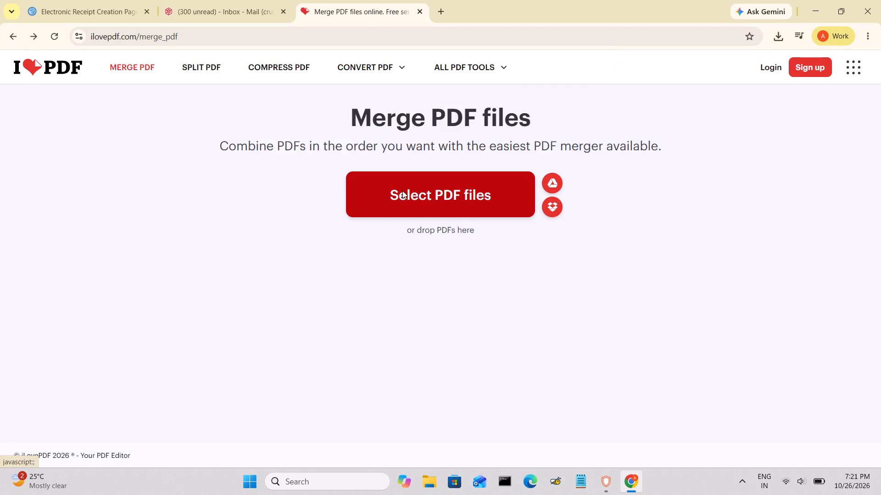
pyautogui.click(190, 97)
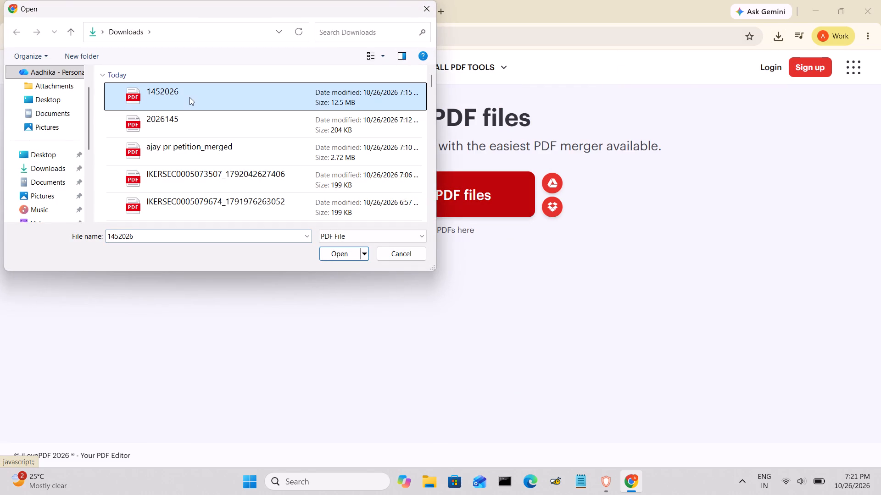
pyautogui.keyDown('shift'); pyautogui.click(173, 118); pyautogui.keyUp('shift')
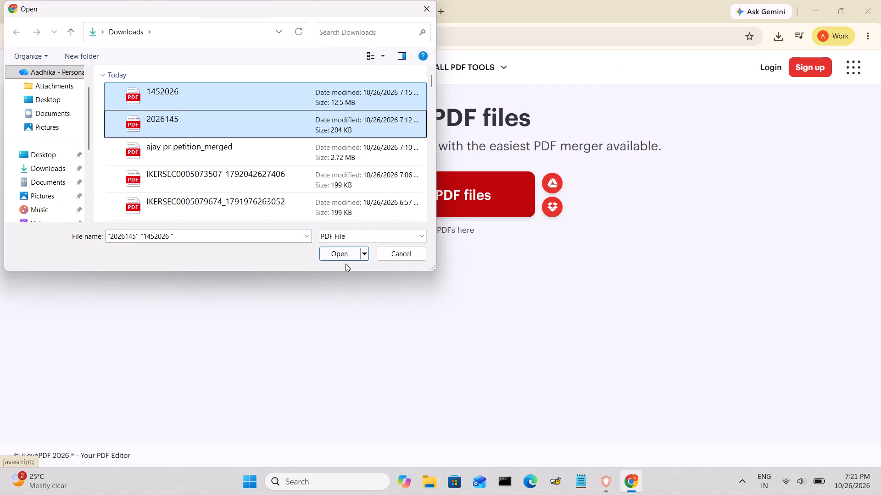
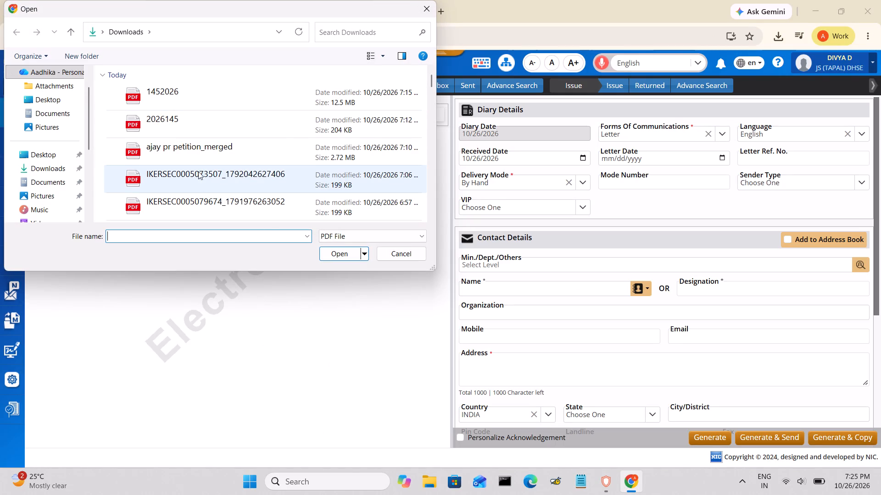
pyautogui.scroll(-7, 188, 160)
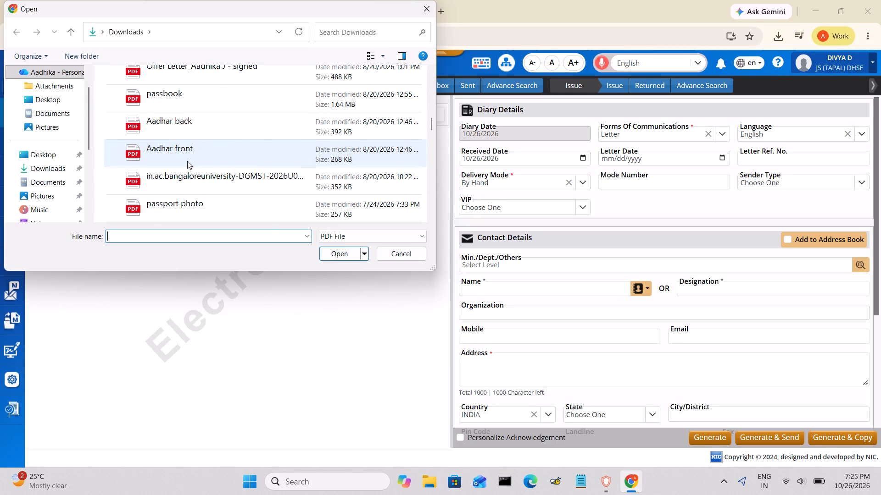
pyautogui.scroll(-6, 187, 161)
pyautogui.scroll(20, 187, 161)
pyautogui.scroll(7, 187, 161)
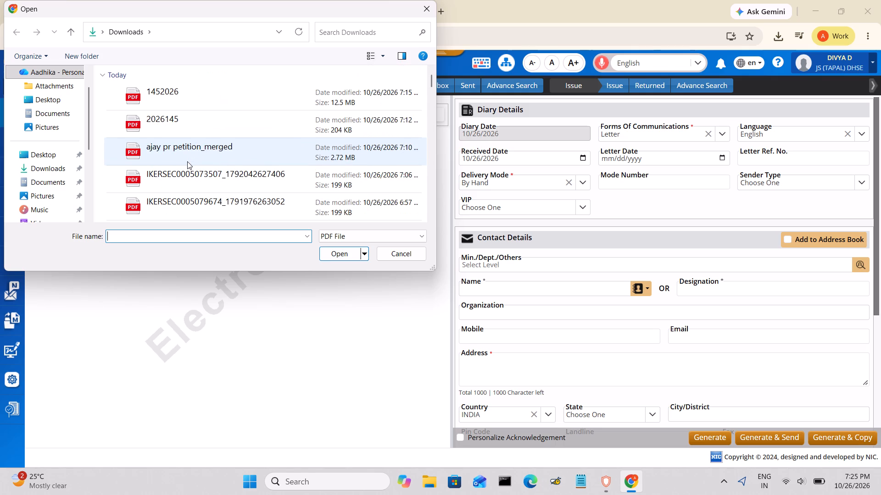
pyautogui.click(424, 9)
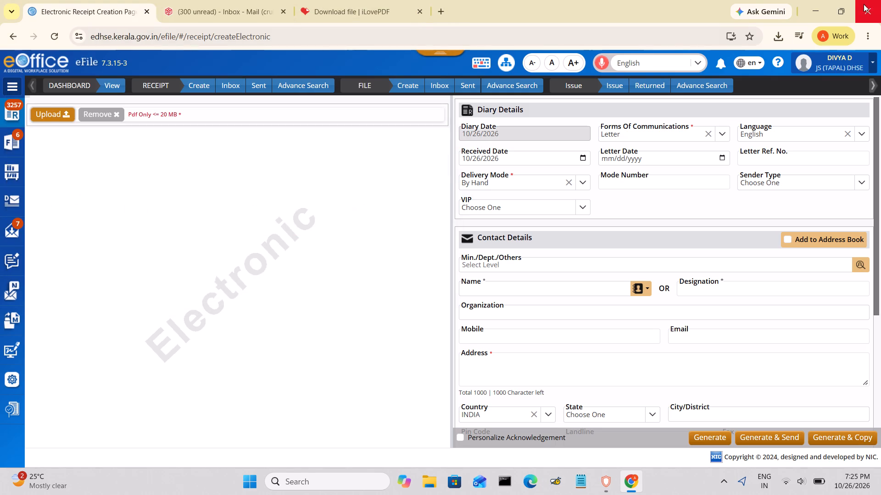
# Close the Chrome window with the eOffice, mail and iLovePDF pages.
pyautogui.click(864, 9)
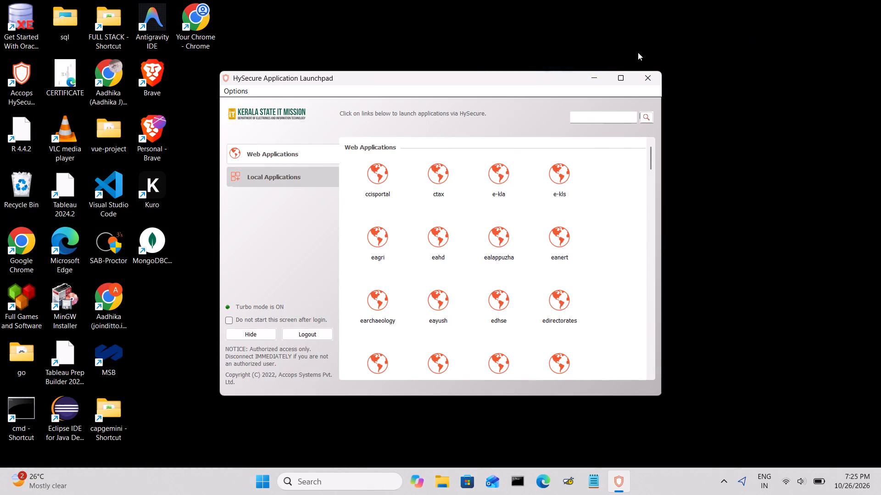
# Close the HySecure Application Launchpad window.
pyautogui.click(642, 74)
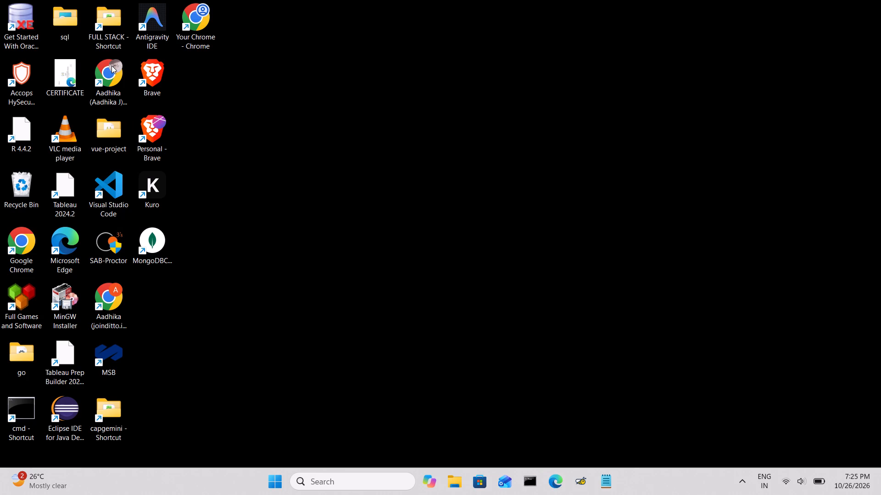
# Open Chrome with the joinditto work profile from its desktop shortcut.
pyautogui.doubleClick(98, 302)
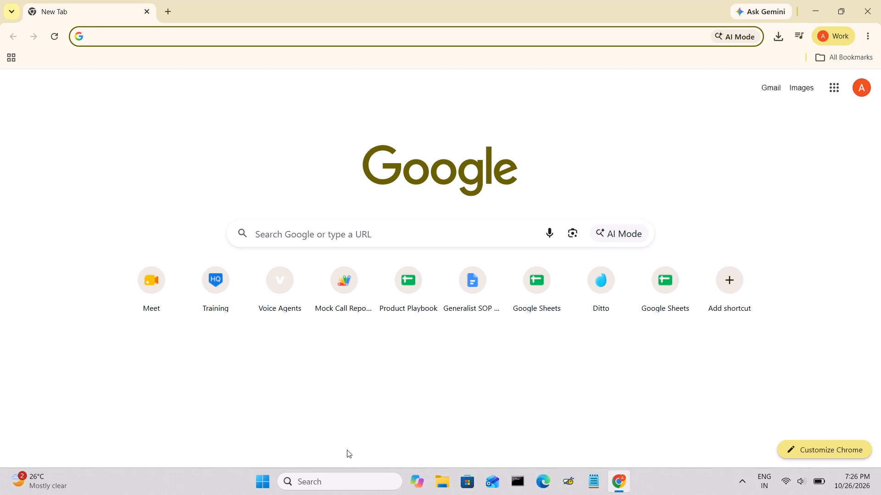
# Open Windows search with its recent and top apps.
pyautogui.click(334, 483)
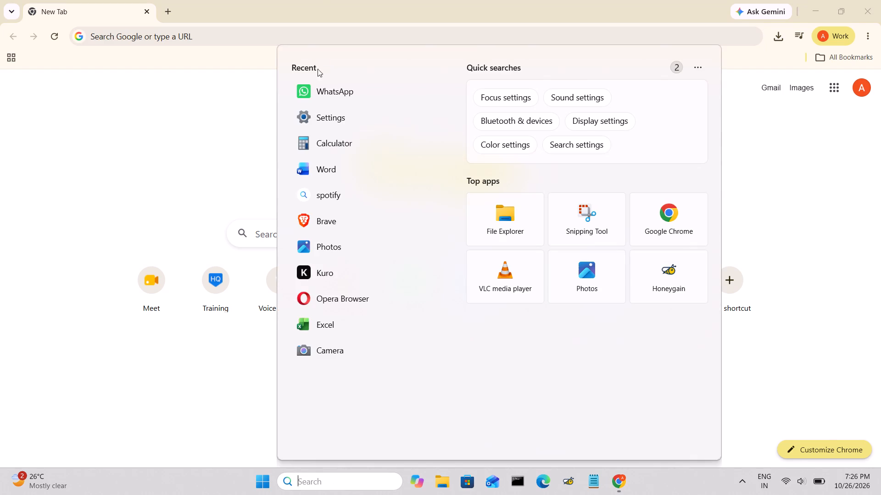